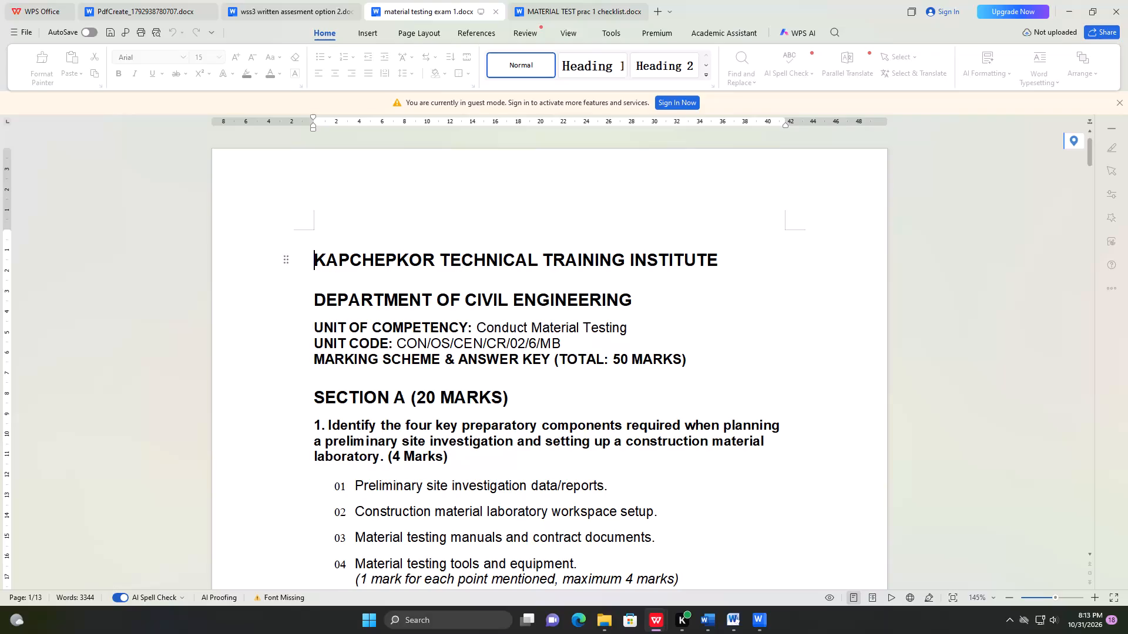
Review the marking scheme's Section A and B questions through the start of the Construction Material Sources notes.
scroll(550, 441, down, 4)
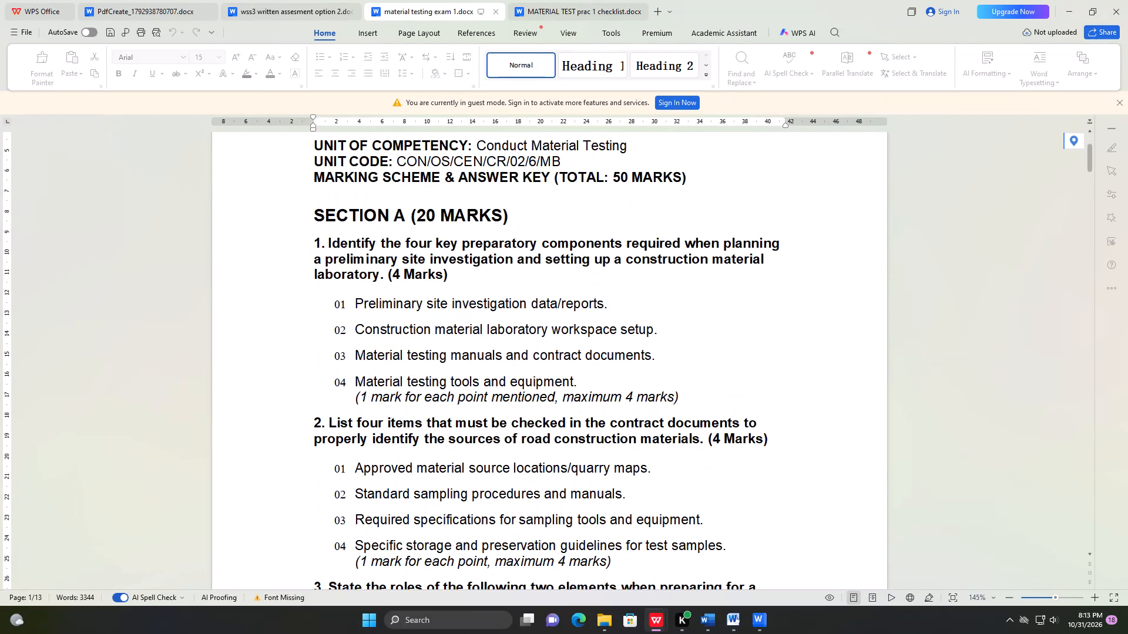
scroll(550, 442, down, 2)
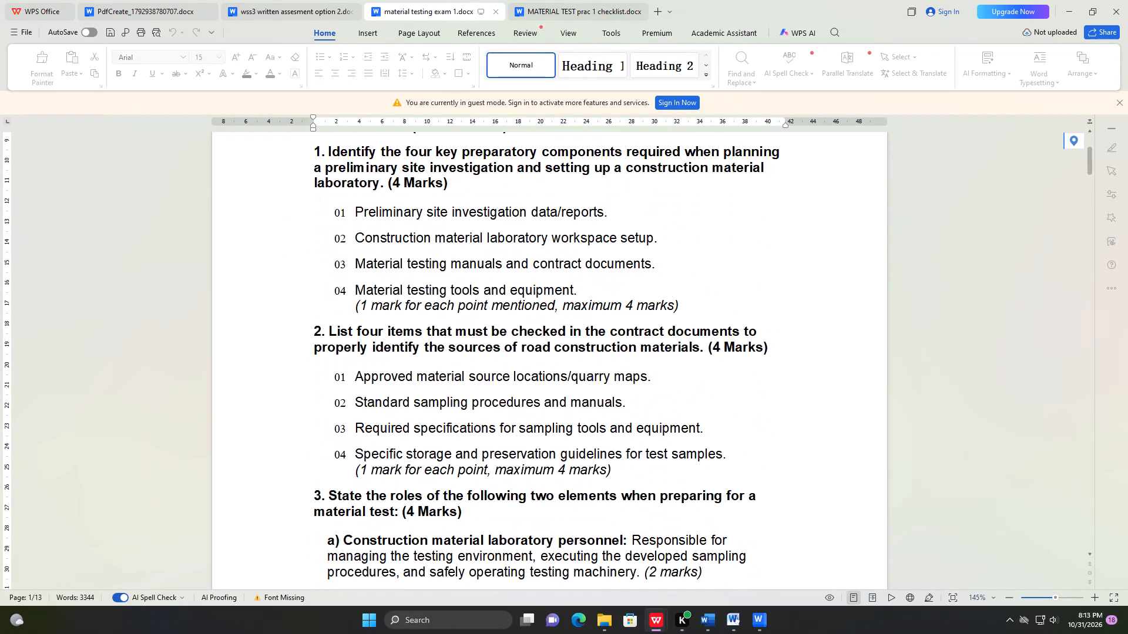
scroll(550, 442, down, 20)
scroll(550, 442, down, 2)
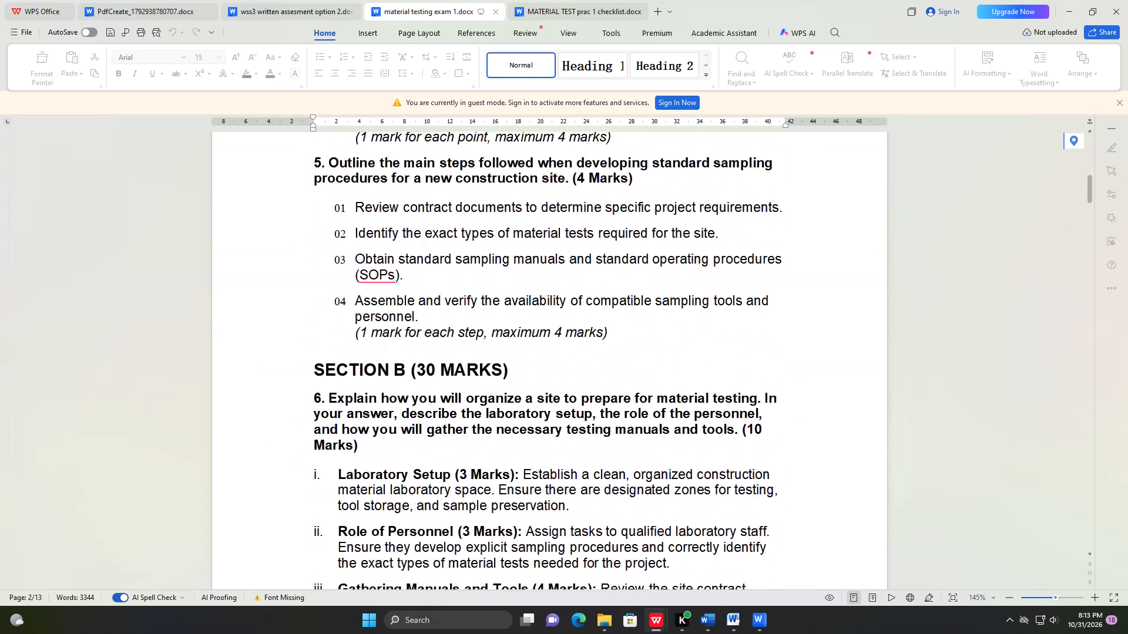
scroll(550, 444, down, 19)
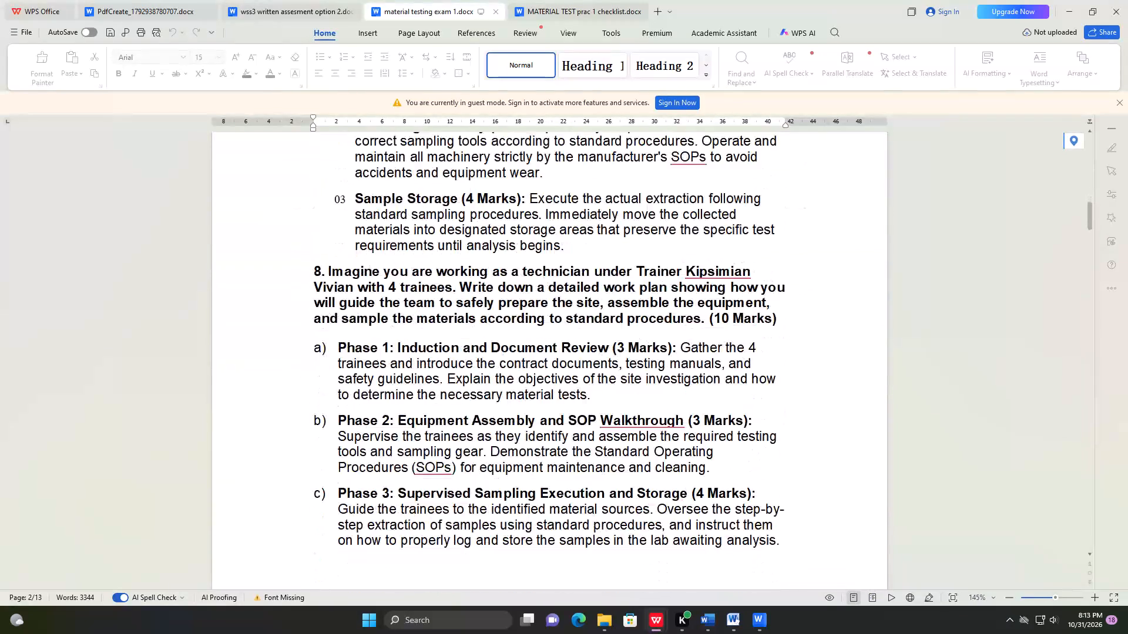
scroll(547, 446, down, 16)
scroll(547, 447, down, 5)
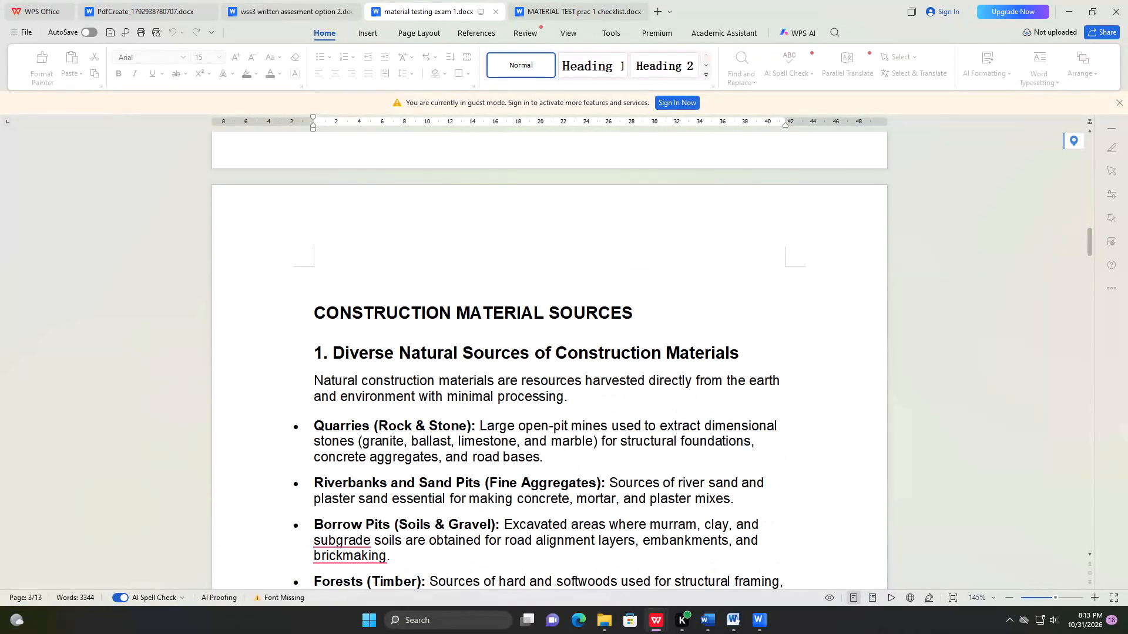
scroll(547, 447, down, 4)
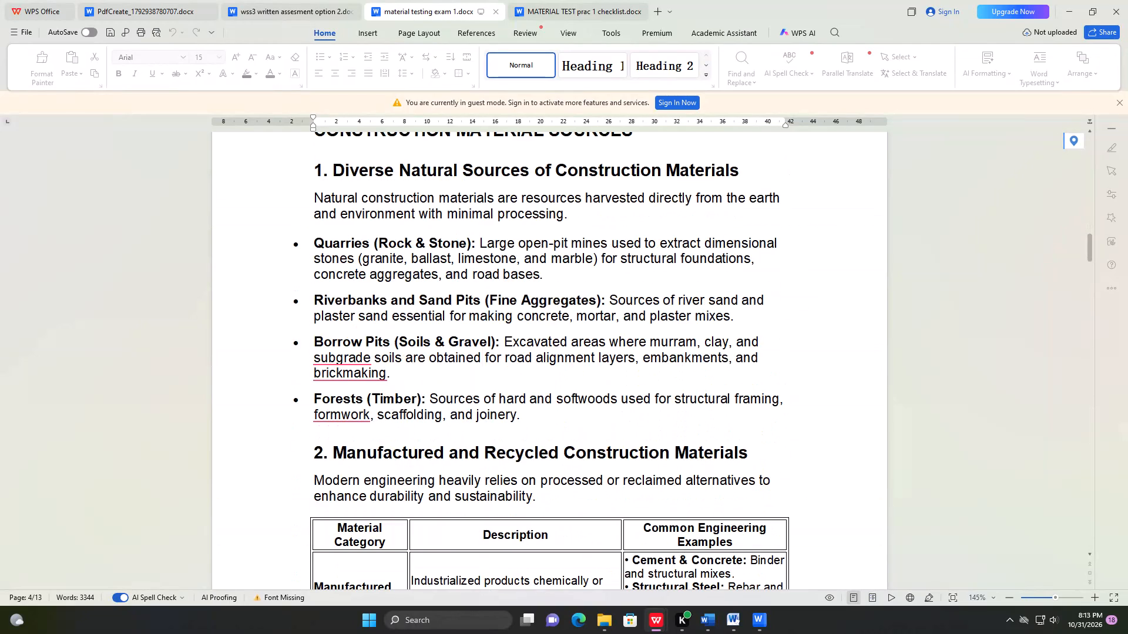
scroll(547, 449, up, 3)
scroll(547, 450, up, 20)
scroll(547, 450, up, 1)
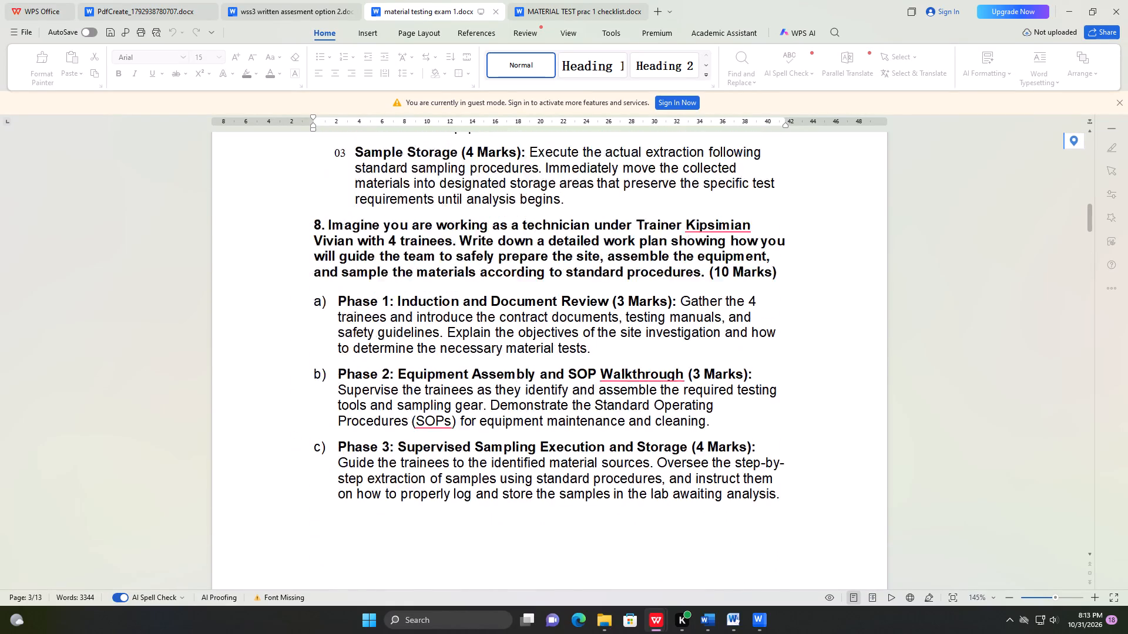
scroll(550, 456, up, 20)
scroll(550, 456, up, 5)
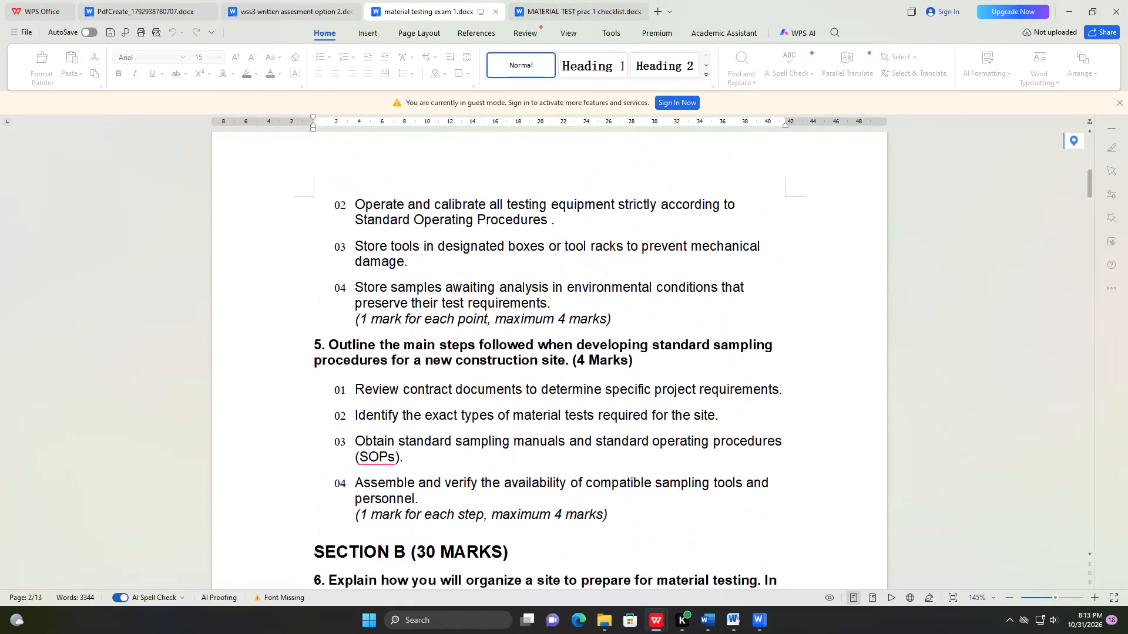
scroll(546, 467, up, 20)
scroll(546, 467, up, 3)
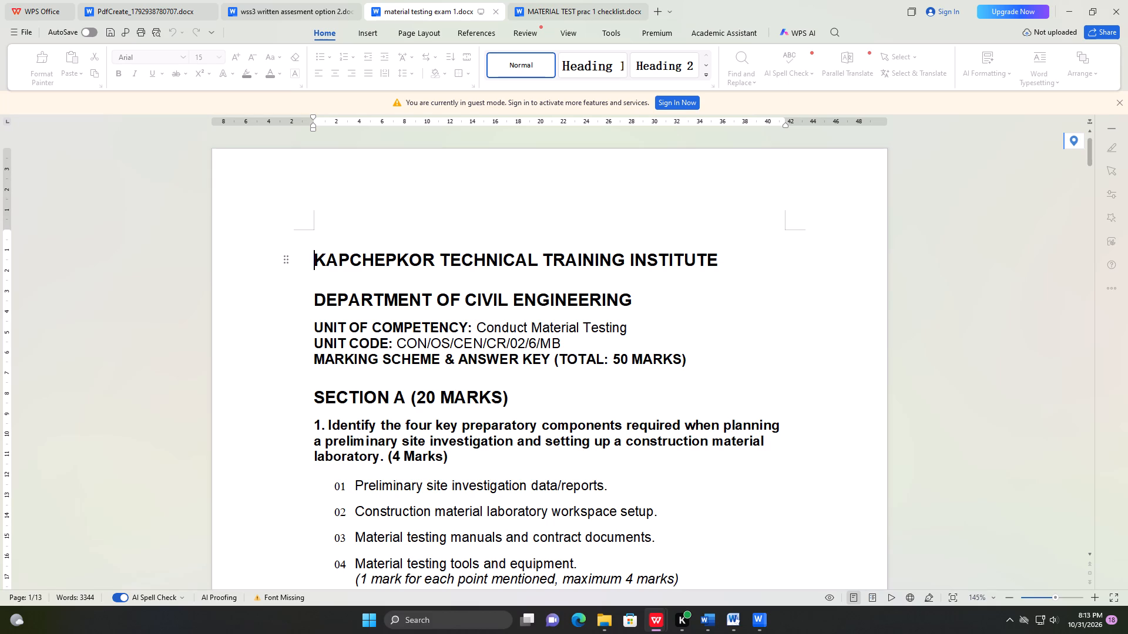
Delete the title block above Section A, from the institute name through the "MARKING SCHEME & ANSWER KEY" line.
drag(713, 357, 304, 254)
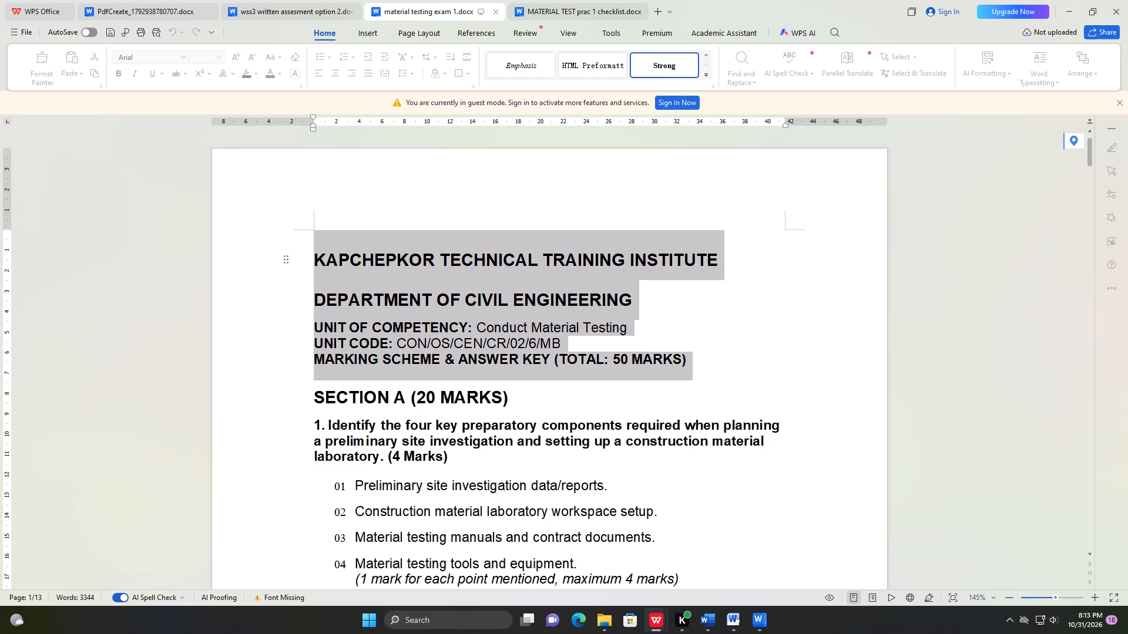
drag(304, 254, 301, 255)
key(BackSpace)
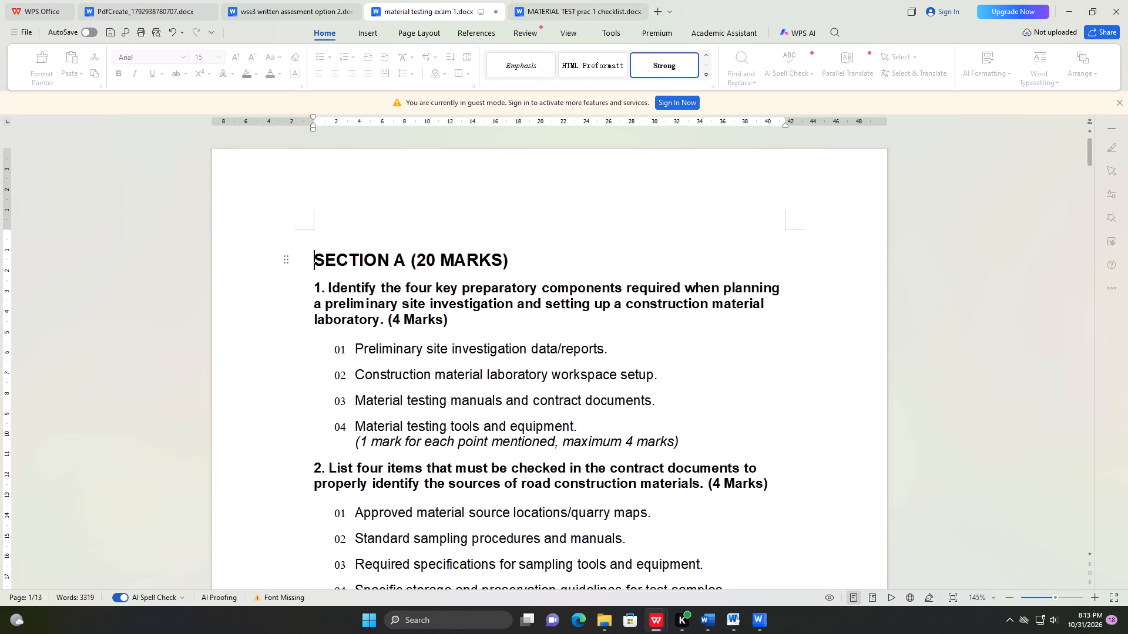
Insert six blank lines in the gap above the "CONSTRUCTION MATERIAL SOURCES" heading to push it onto the following page.
scroll(368, 301, down, 3)
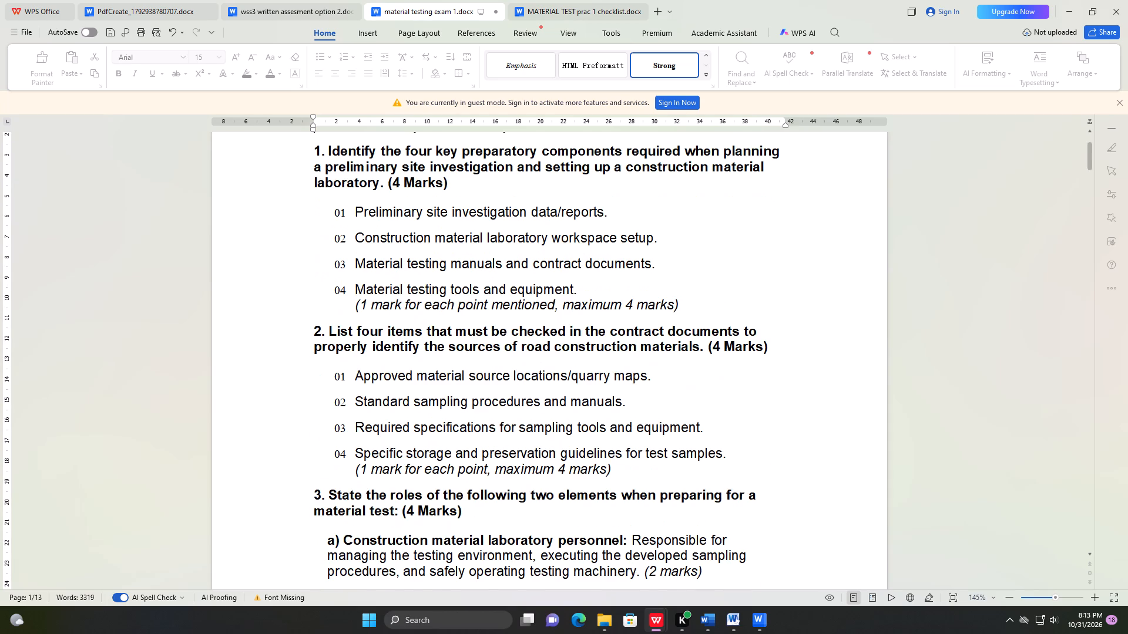
scroll(368, 302, down, 9)
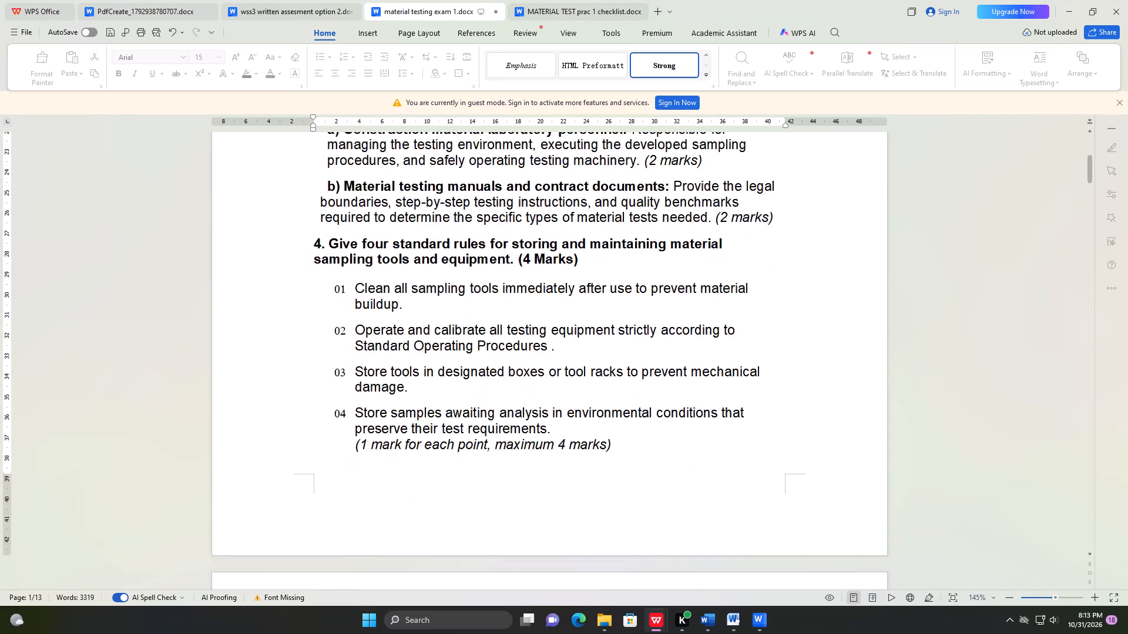
scroll(369, 303, down, 14)
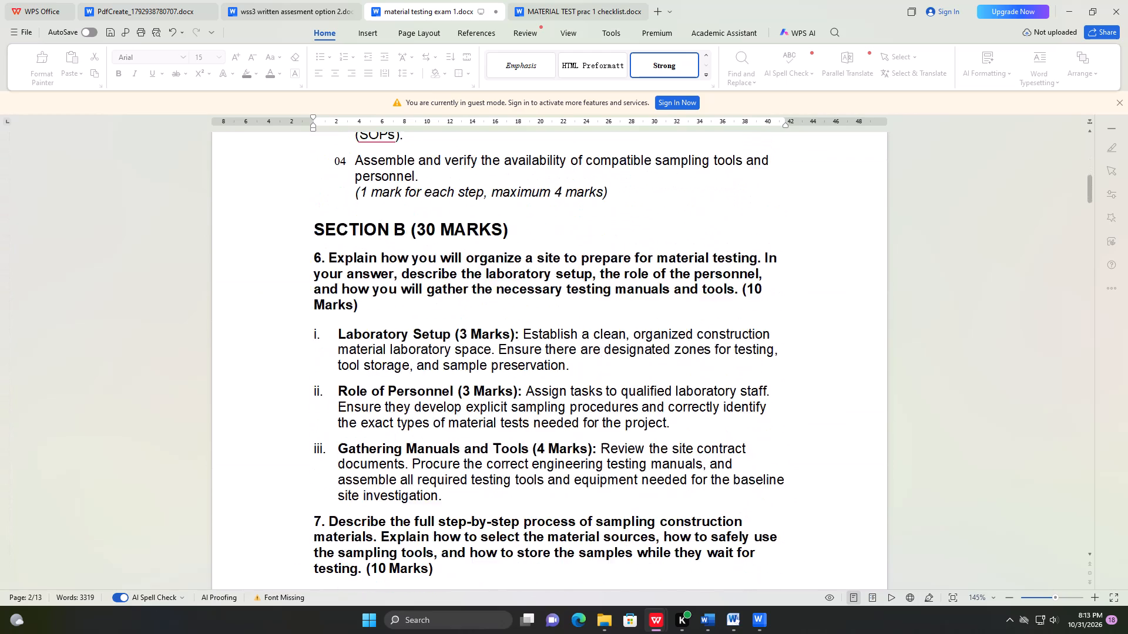
scroll(370, 312, down, 13)
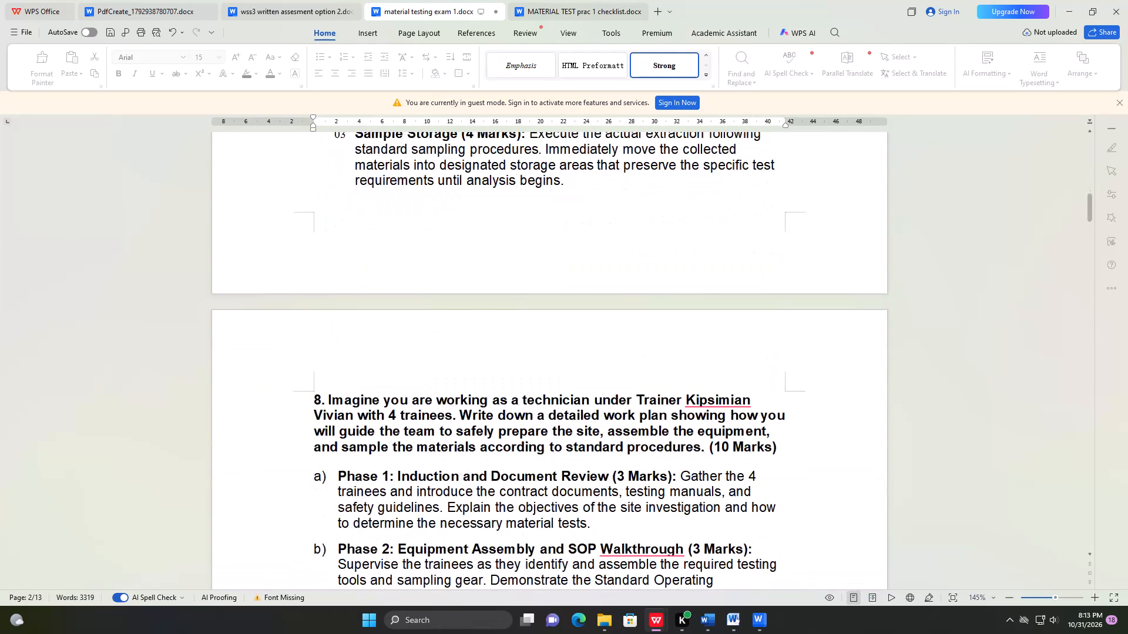
scroll(370, 312, down, 7)
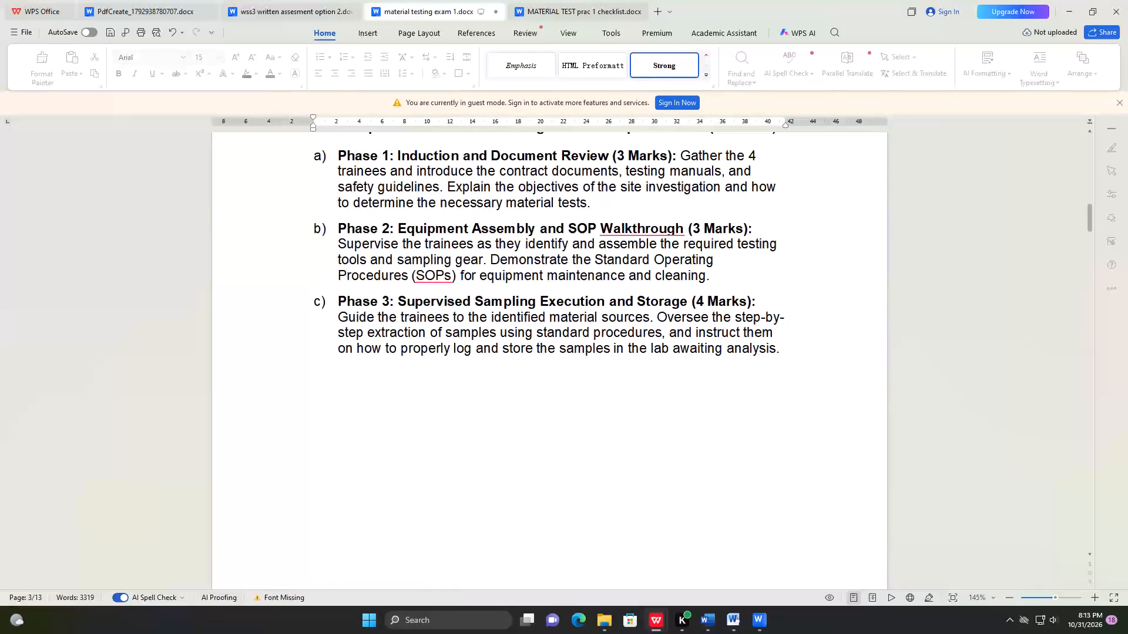
scroll(370, 312, down, 9)
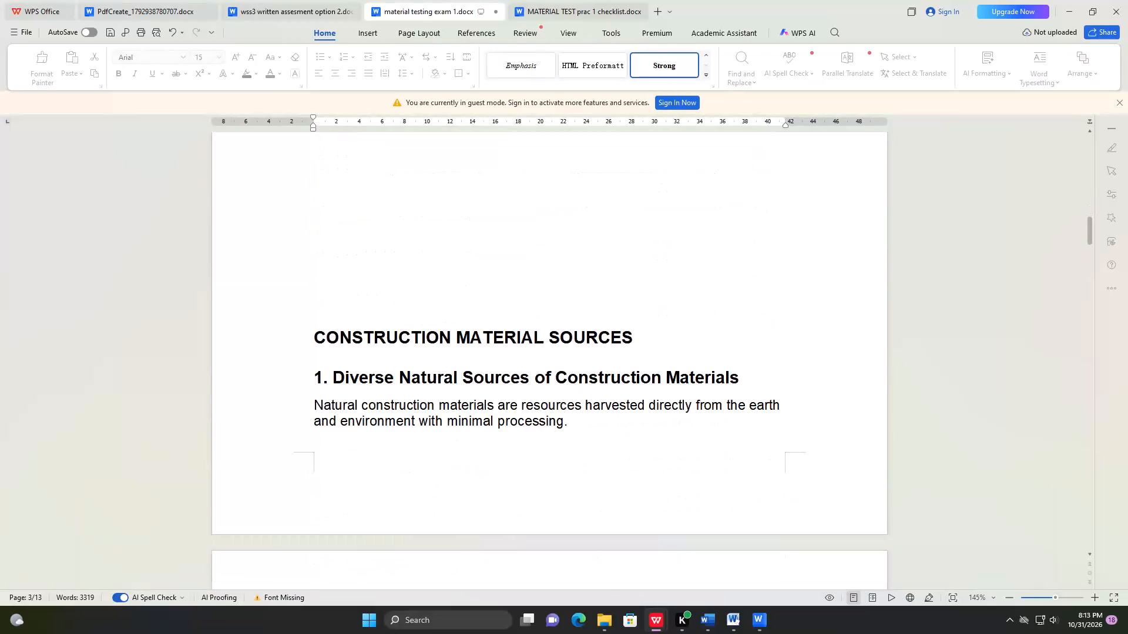
scroll(370, 312, down, 2)
scroll(370, 312, up, 6)
click(407, 365)
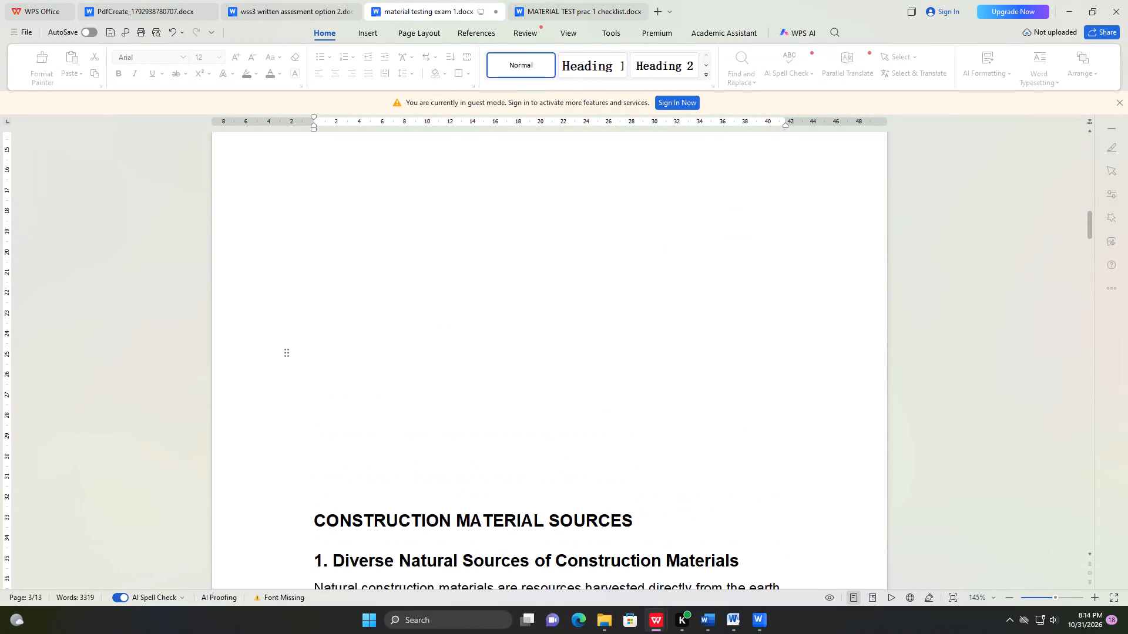
scroll(407, 365, up, 4)
scroll(407, 365, down, 3)
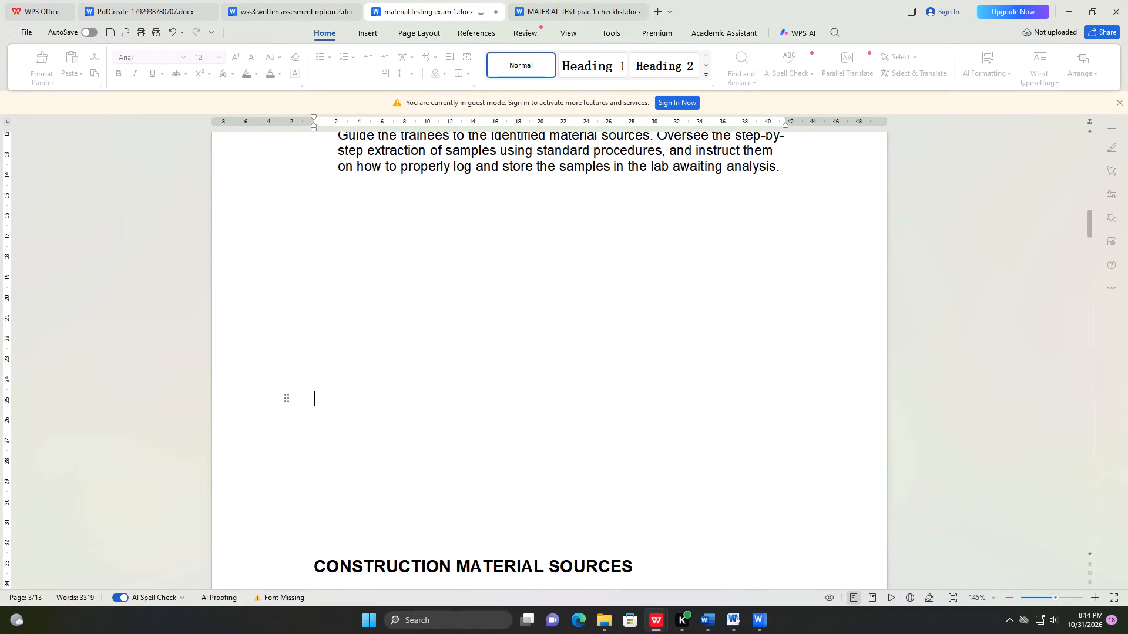
key(Return)
key(Return)
key(Return)
key(Return)
key(Return)
scroll(416, 343, down, 5)
key(Return)
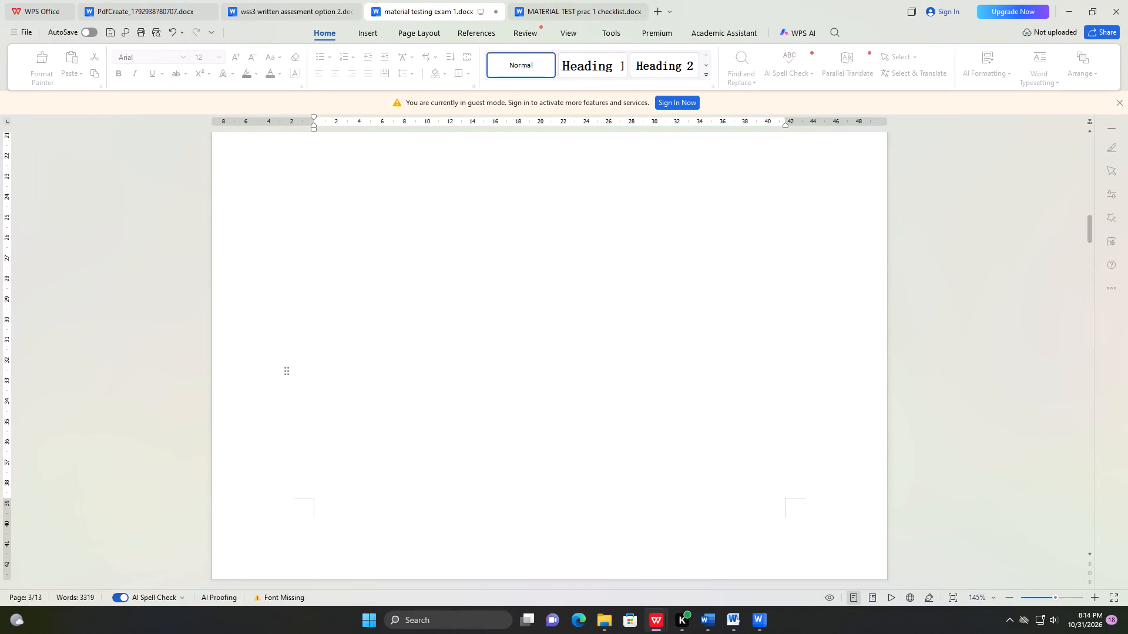
Examine the layout and content of the notes from material sources through the laboratory testing methods diagram.
scroll(415, 341, down, 19)
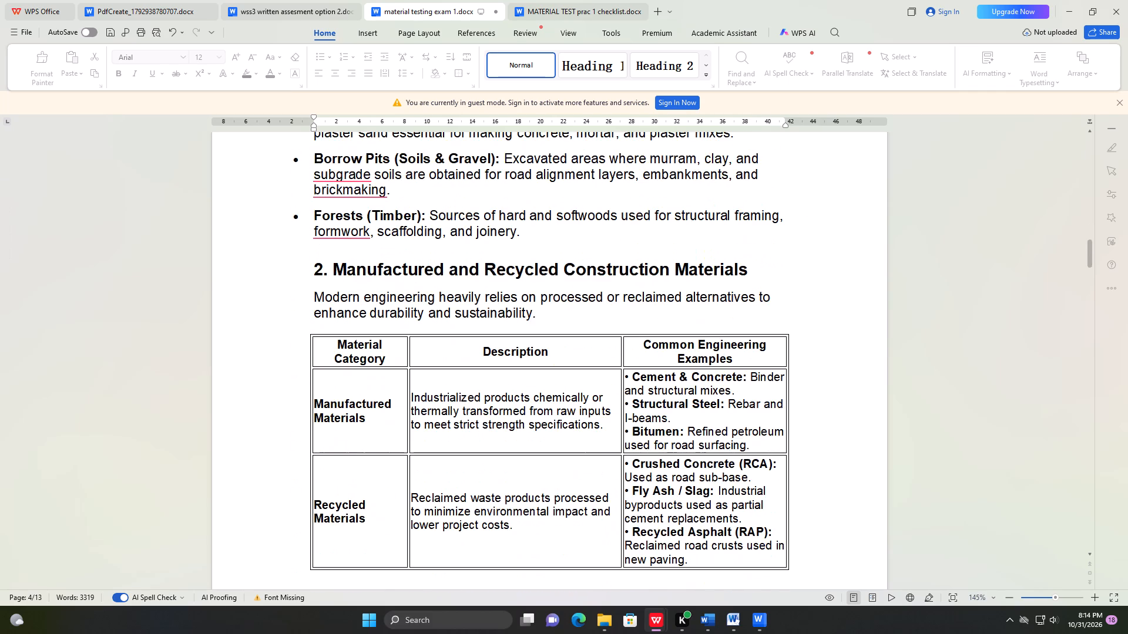
scroll(411, 345, down, 3)
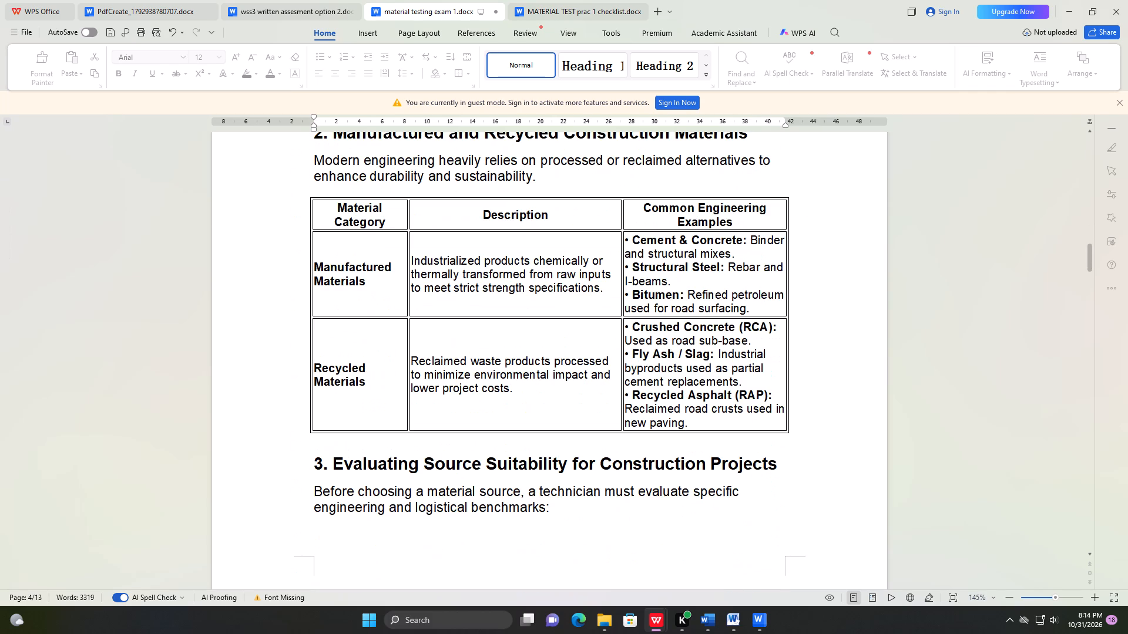
scroll(411, 345, down, 1)
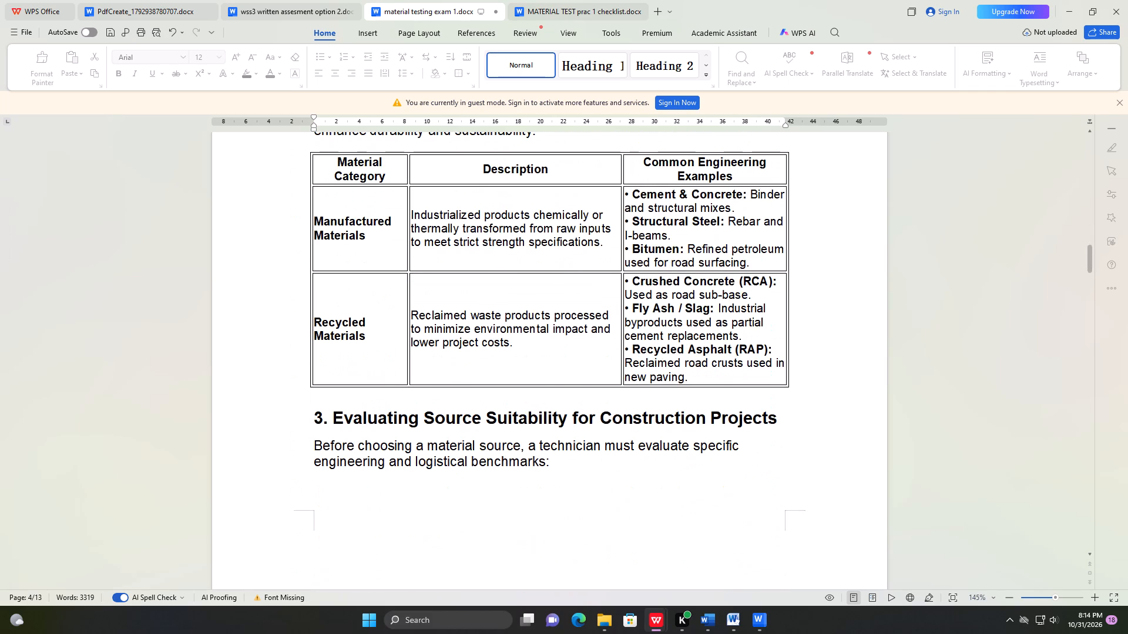
scroll(411, 345, down, 5)
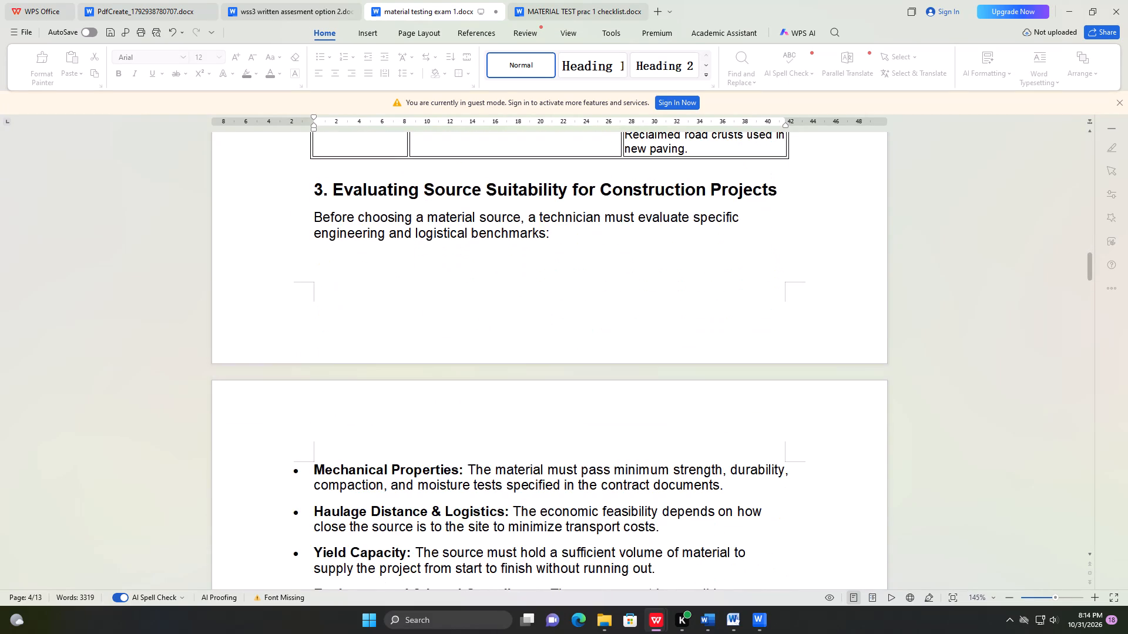
scroll(411, 346, down, 6)
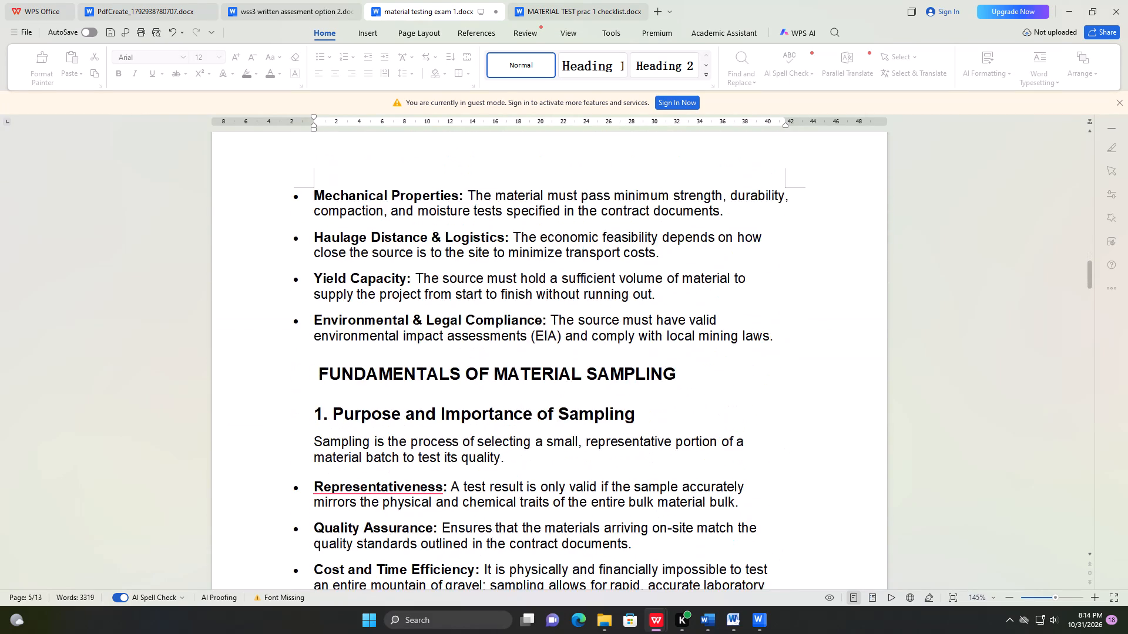
scroll(411, 347, down, 15)
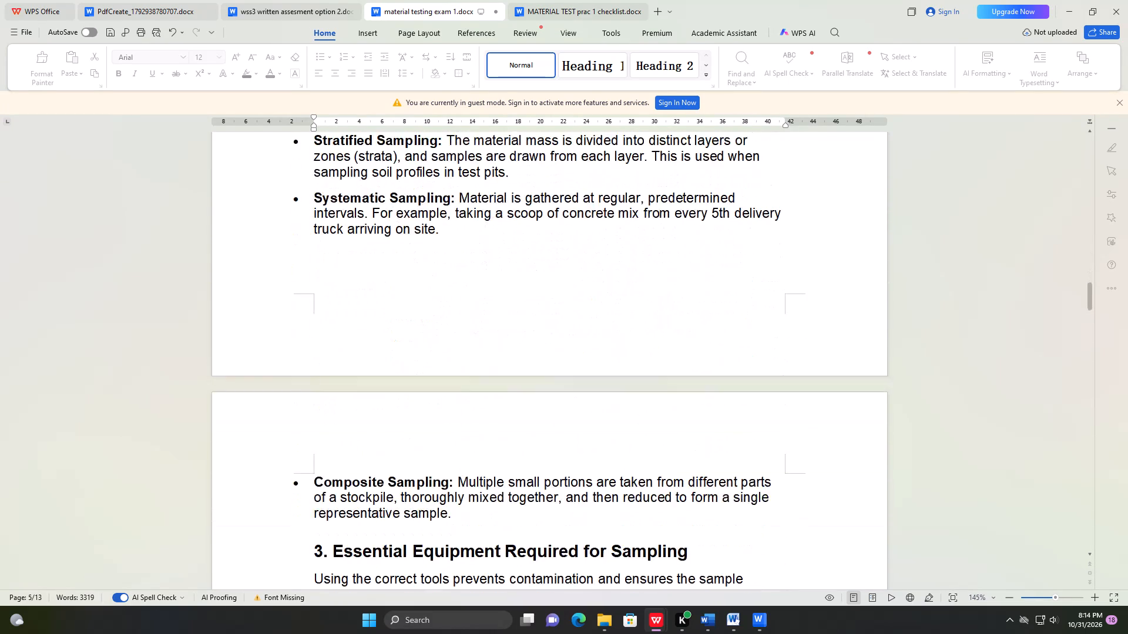
scroll(412, 348, down, 6)
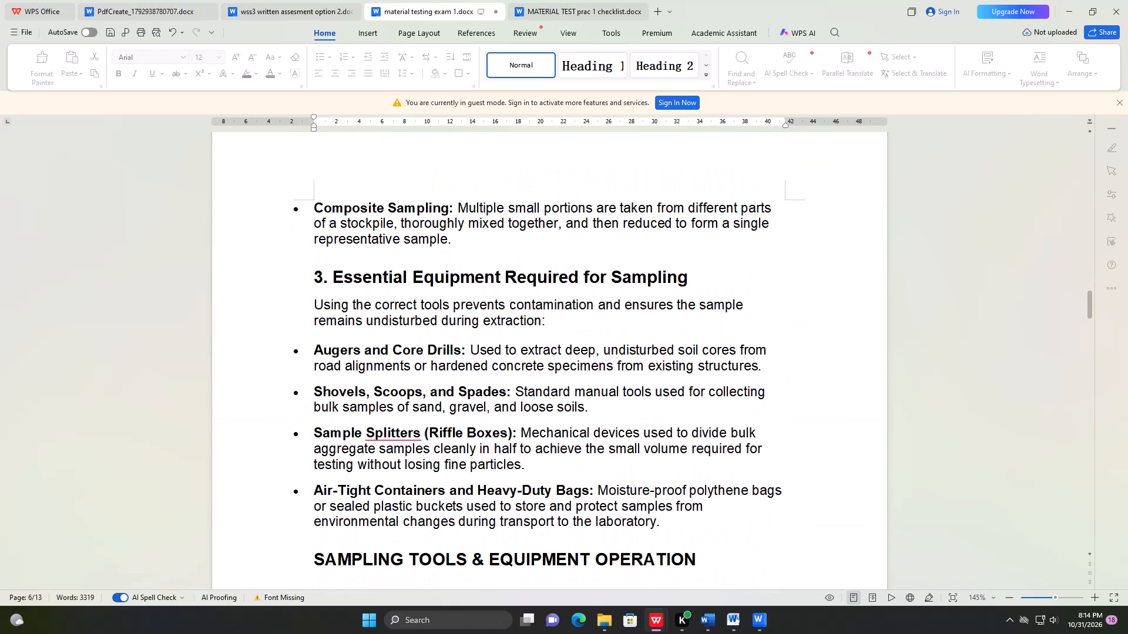
scroll(412, 348, down, 4)
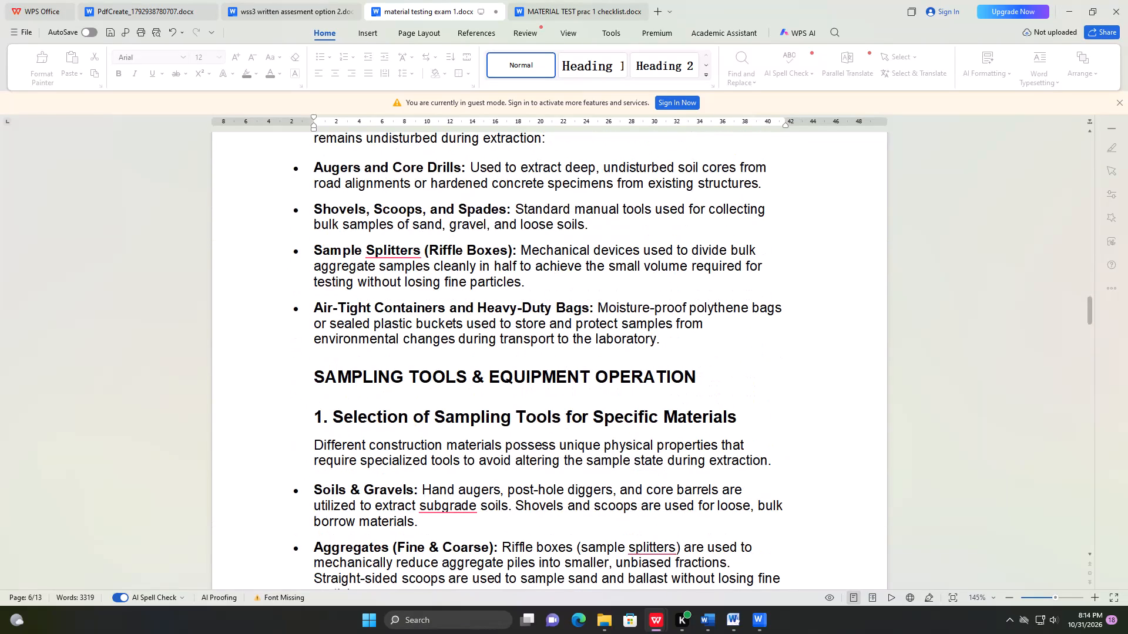
scroll(413, 348, down, 8)
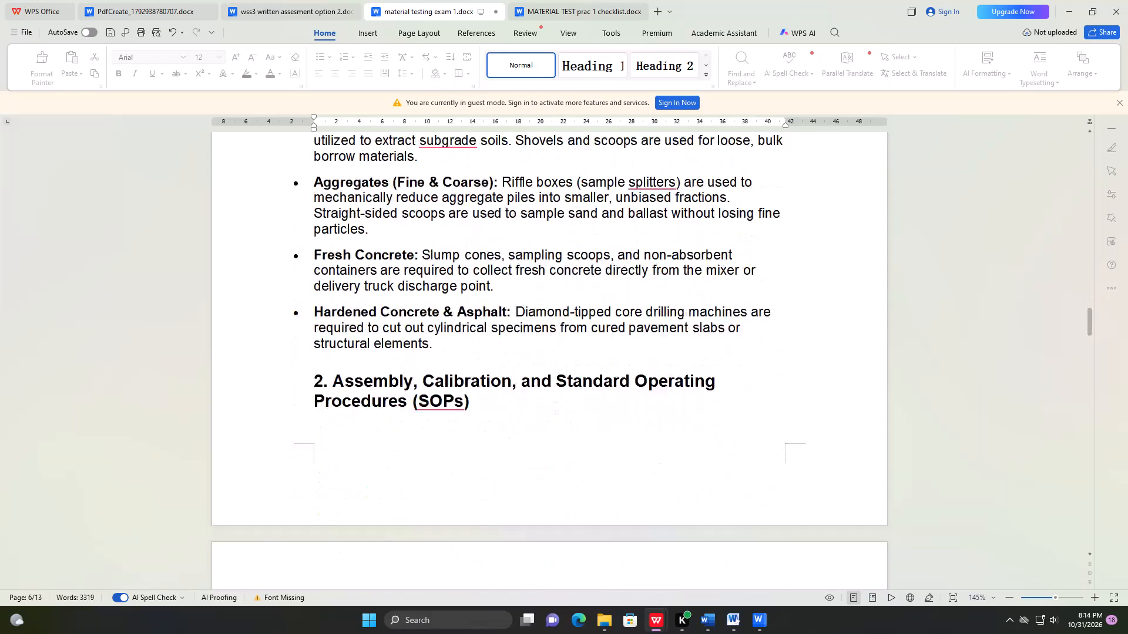
scroll(414, 348, down, 8)
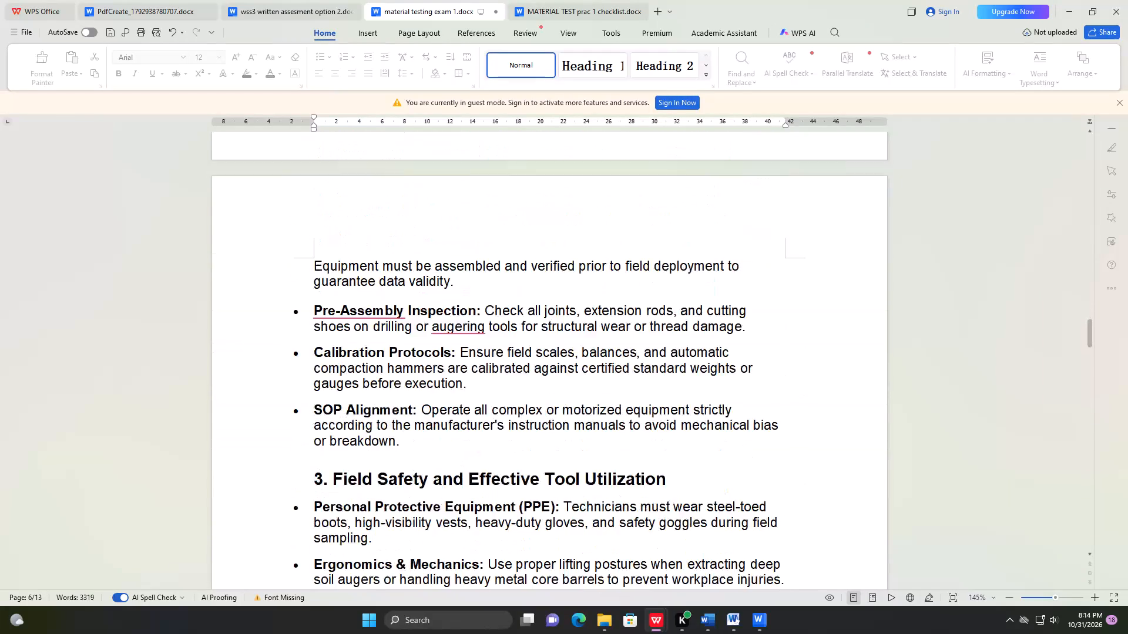
scroll(414, 348, down, 17)
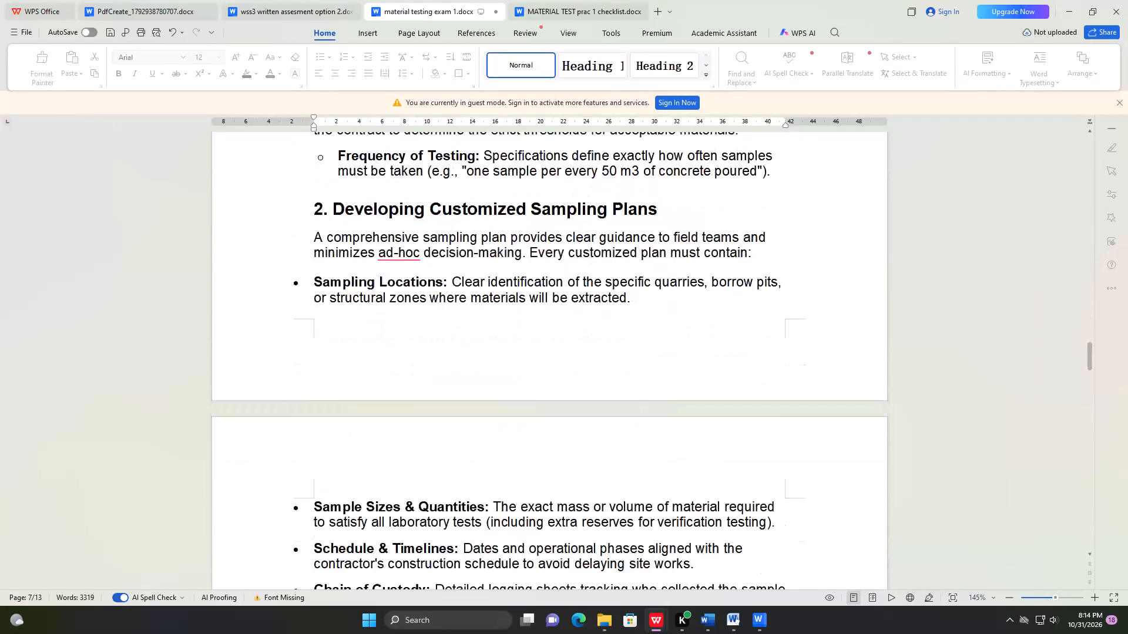
scroll(414, 348, down, 16)
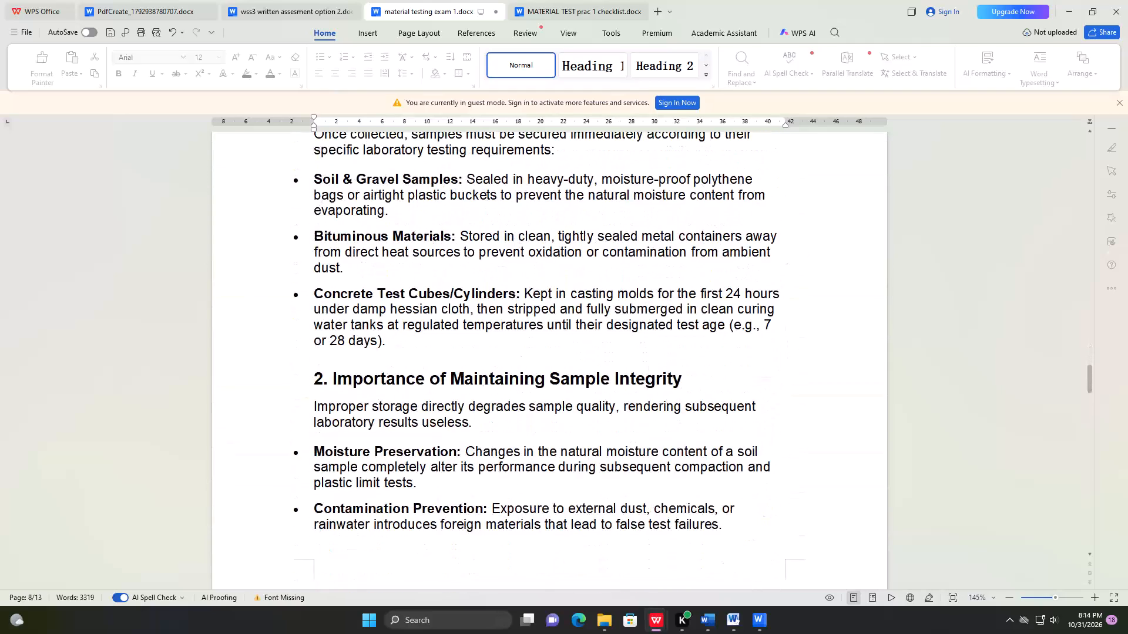
scroll(414, 350, down, 17)
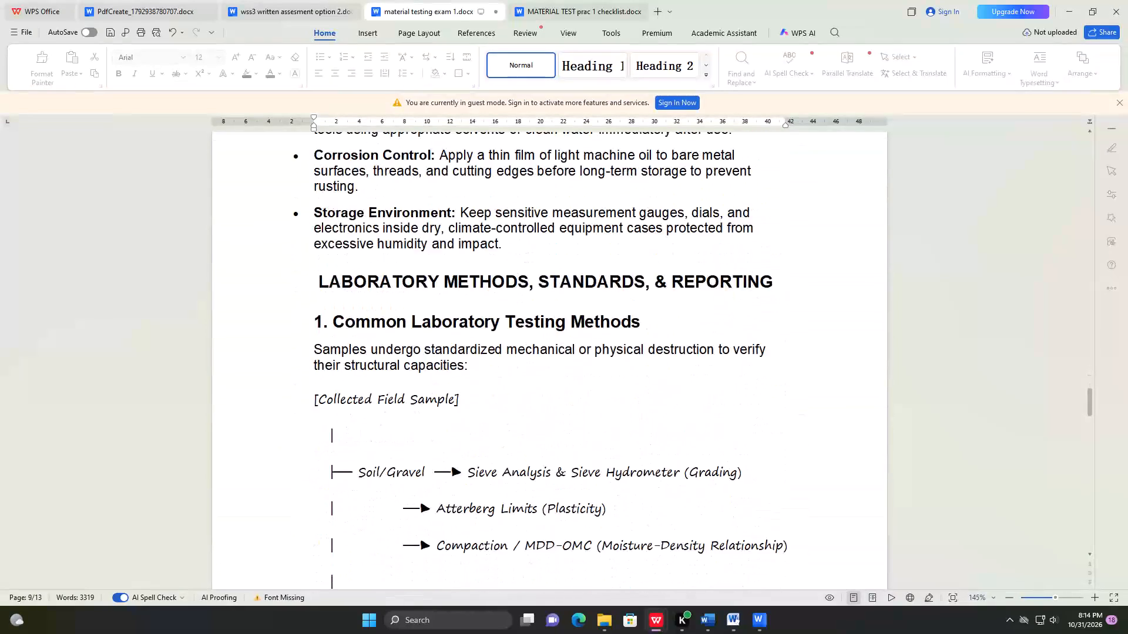
scroll(415, 350, down, 6)
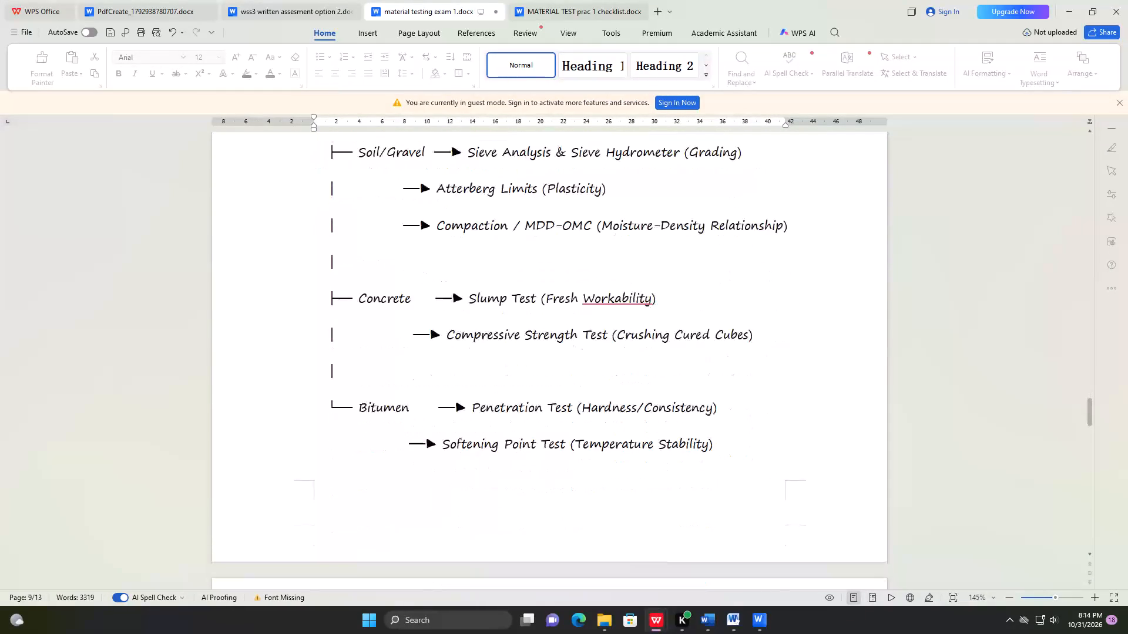
scroll(415, 350, up, 3)
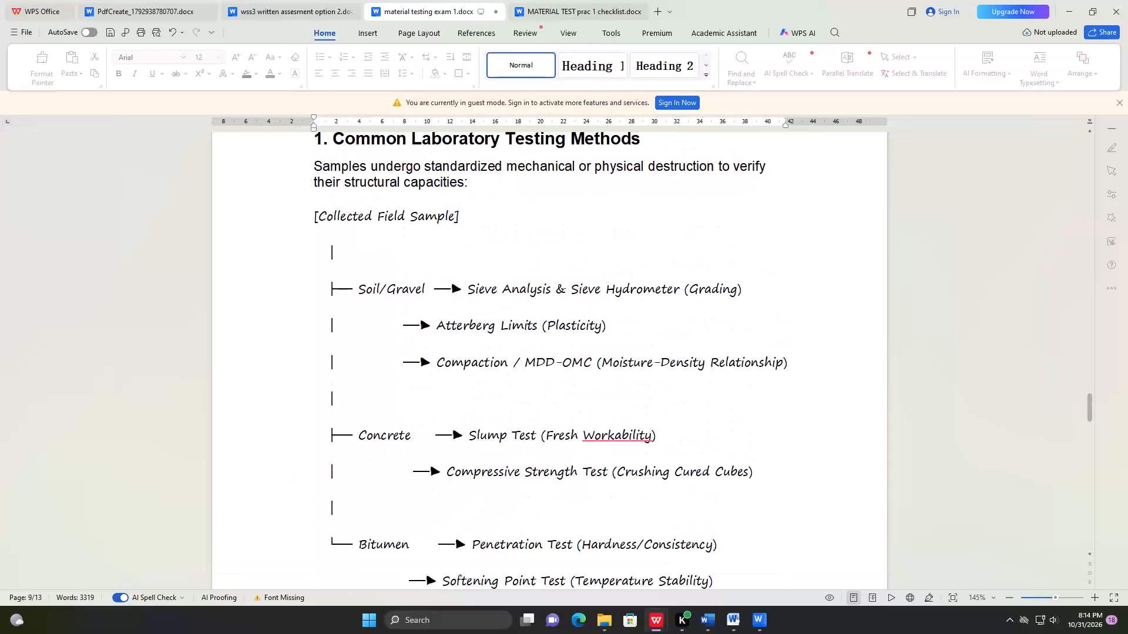
Read the notes from the laboratory testing methods diagram through "3. Documenting and Reporting Analysis Findings".
scroll(415, 350, up, 1)
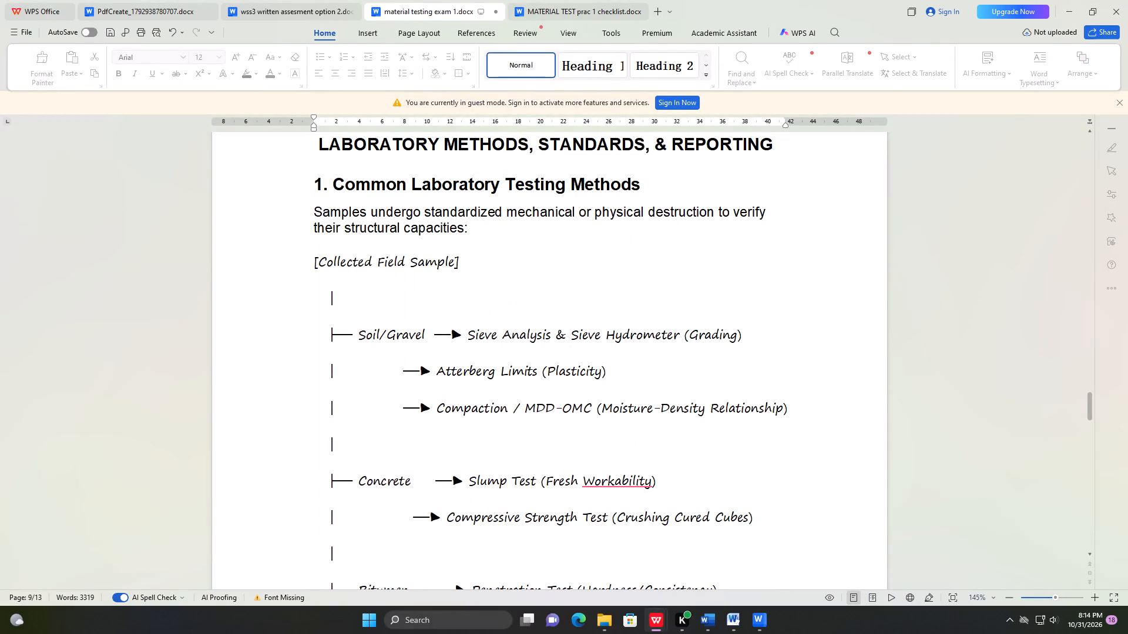
scroll(457, 356, down, 1)
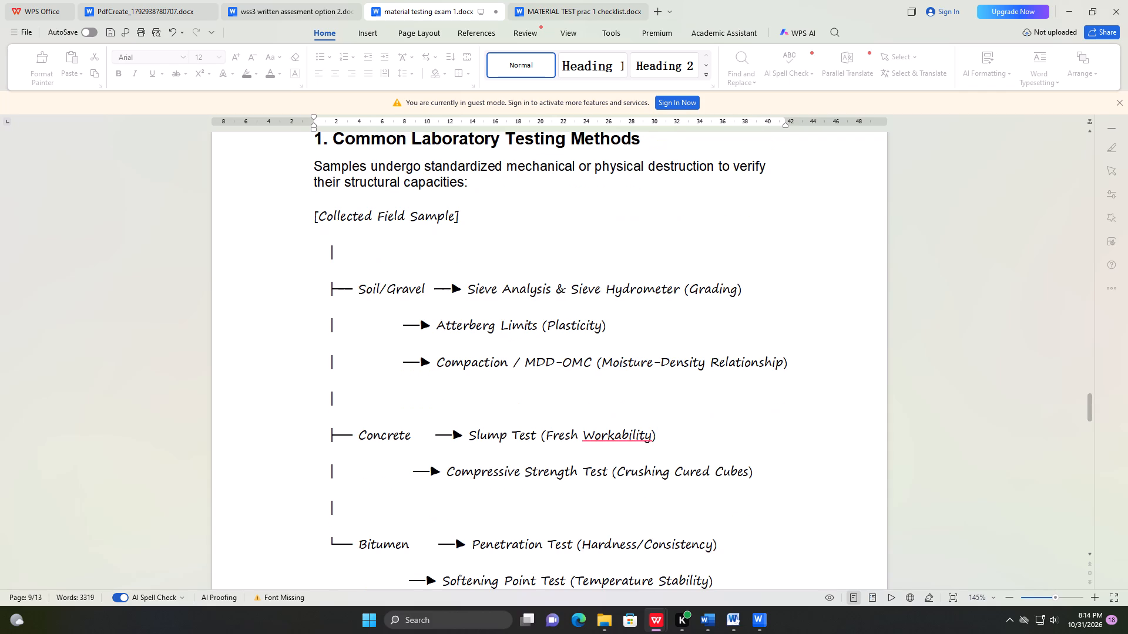
scroll(459, 355, down, 4)
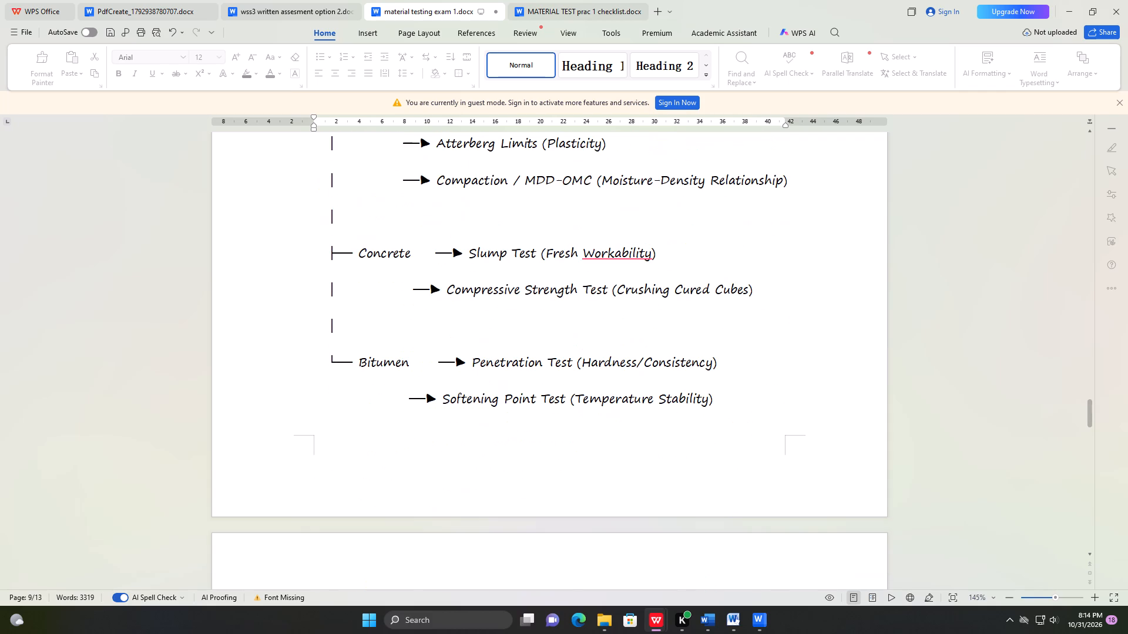
scroll(459, 355, down, 8)
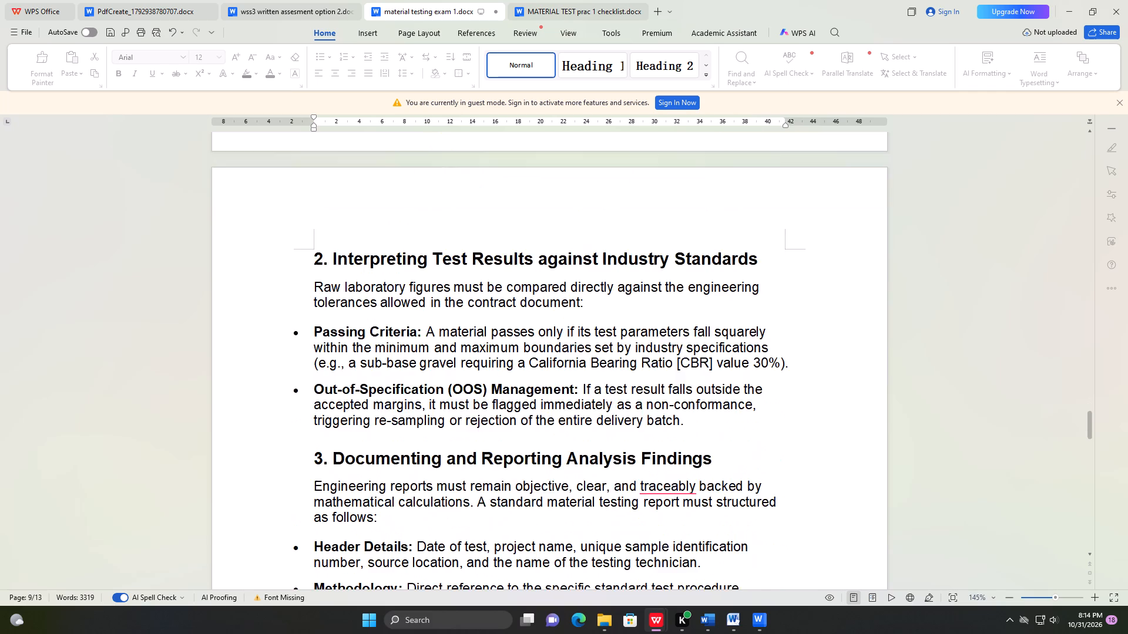
scroll(460, 355, down, 3)
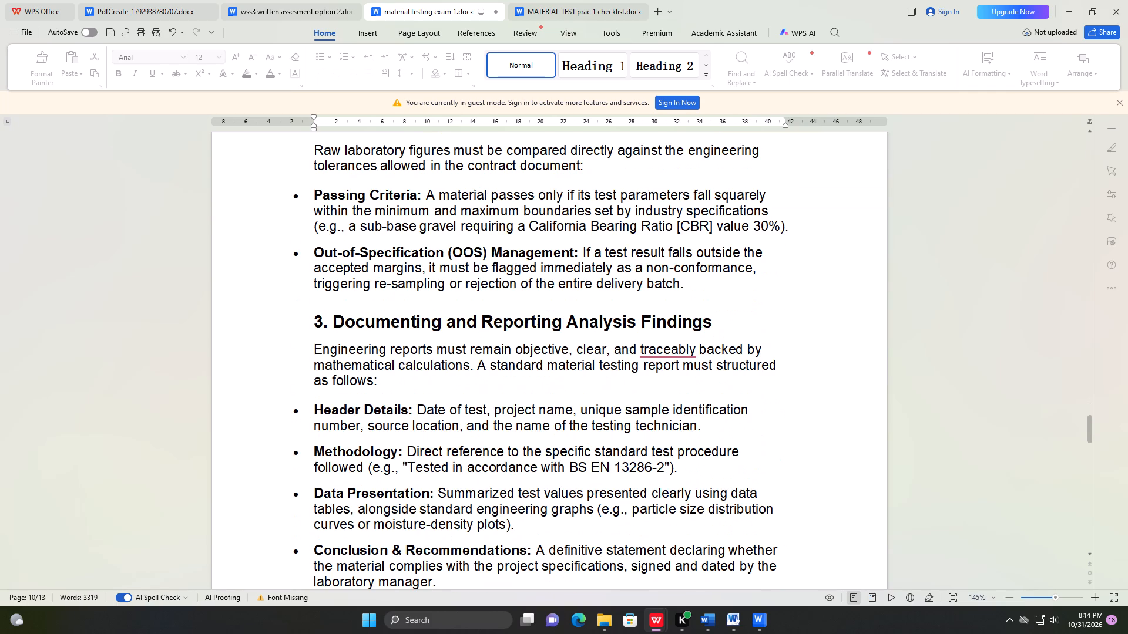
Split the flagged word "traceably" into "trace ably" in the opening paragraph of "3. Documenting and Reporting Analysis Findings".
click(653, 355)
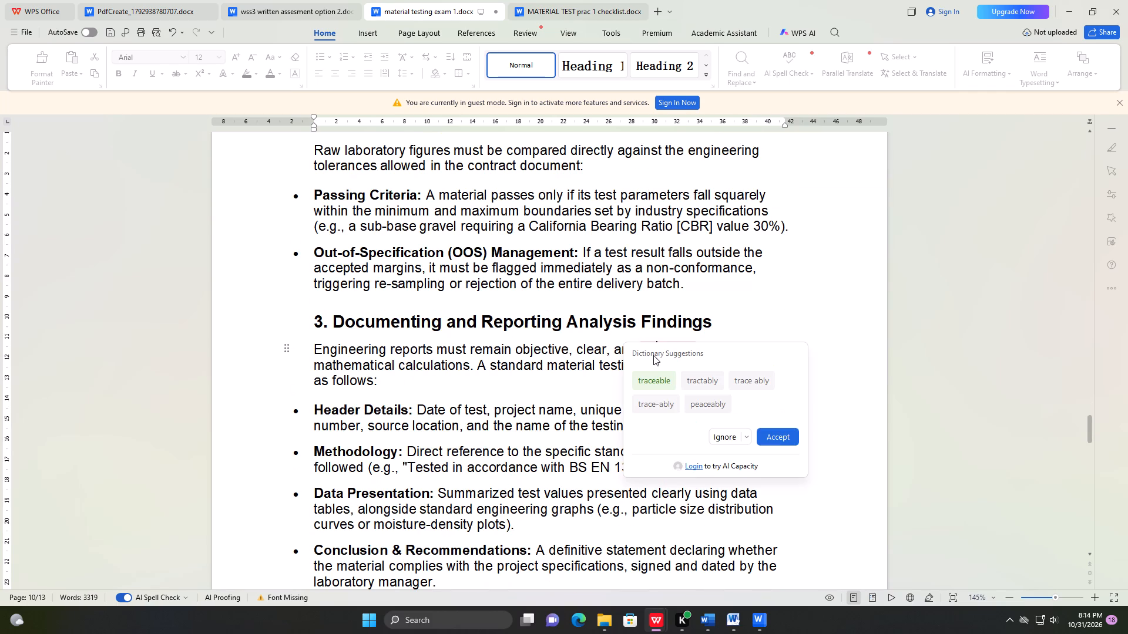
click(669, 325)
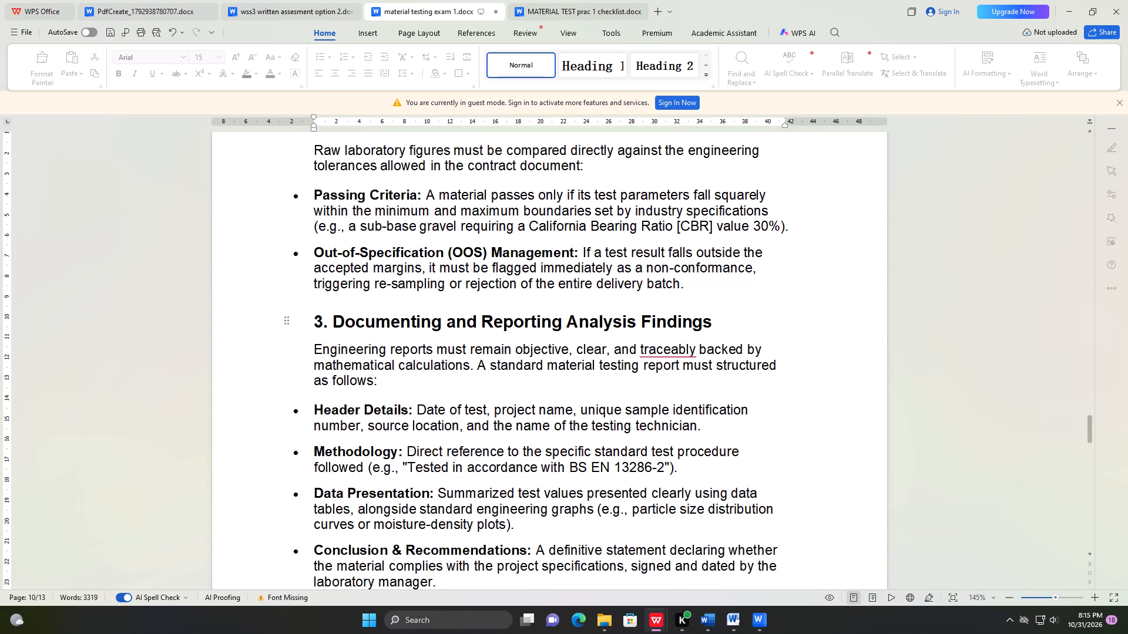
click(672, 350)
key(space)
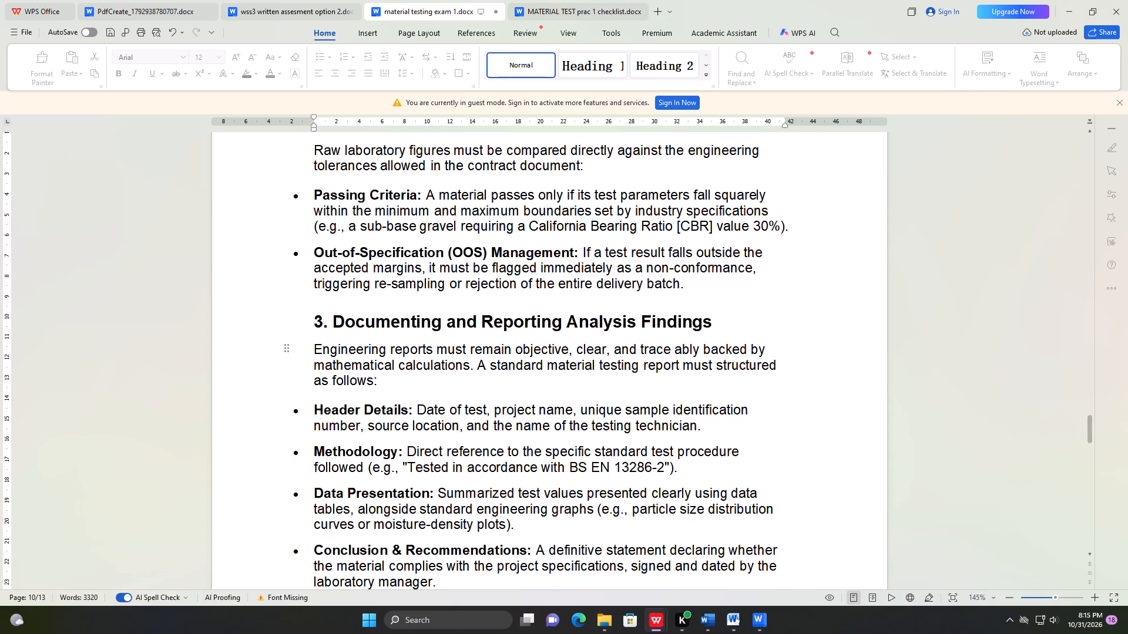
Review the core laboratory testing methods notes, from the Atterberg Limits Test through the Proctor and Concrete Slump tests.
scroll(670, 356, down, 4)
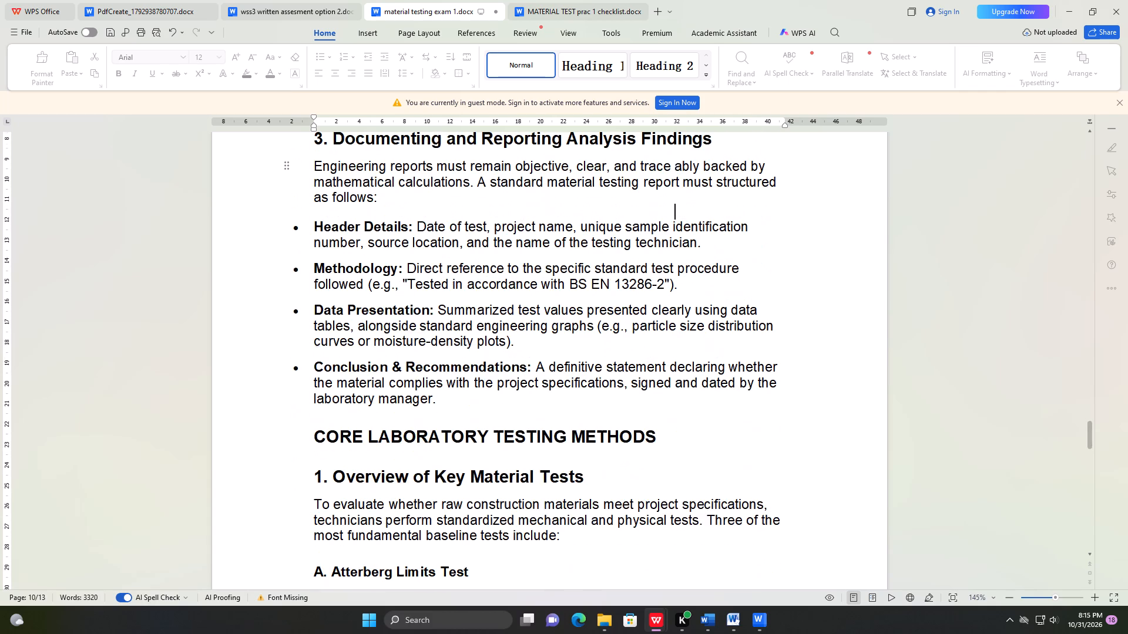
scroll(670, 356, down, 2)
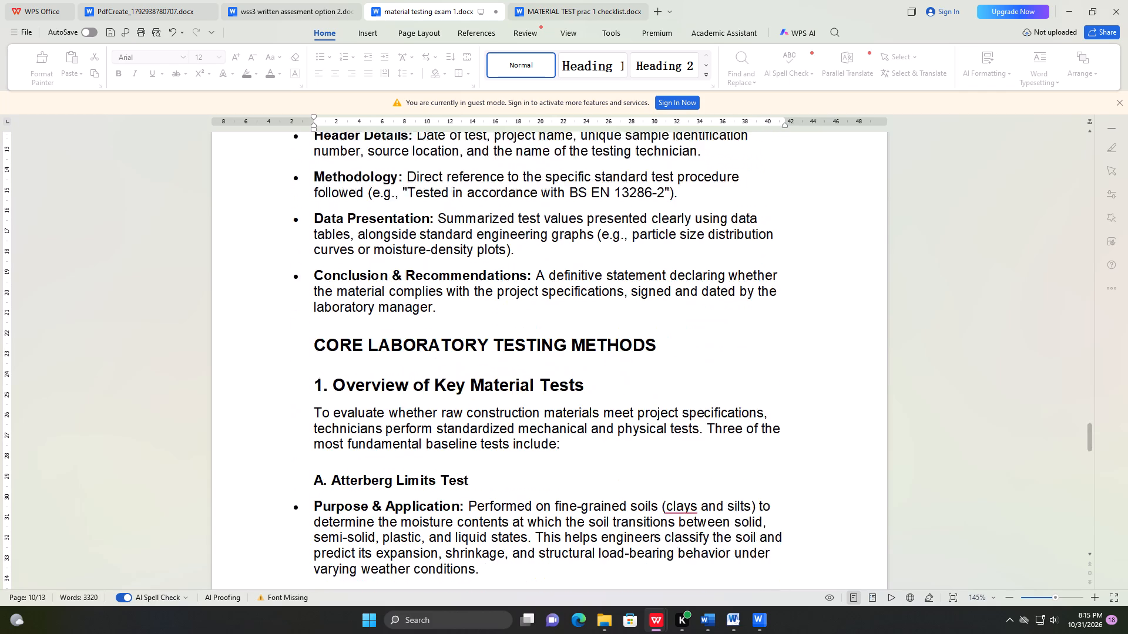
scroll(670, 357, down, 13)
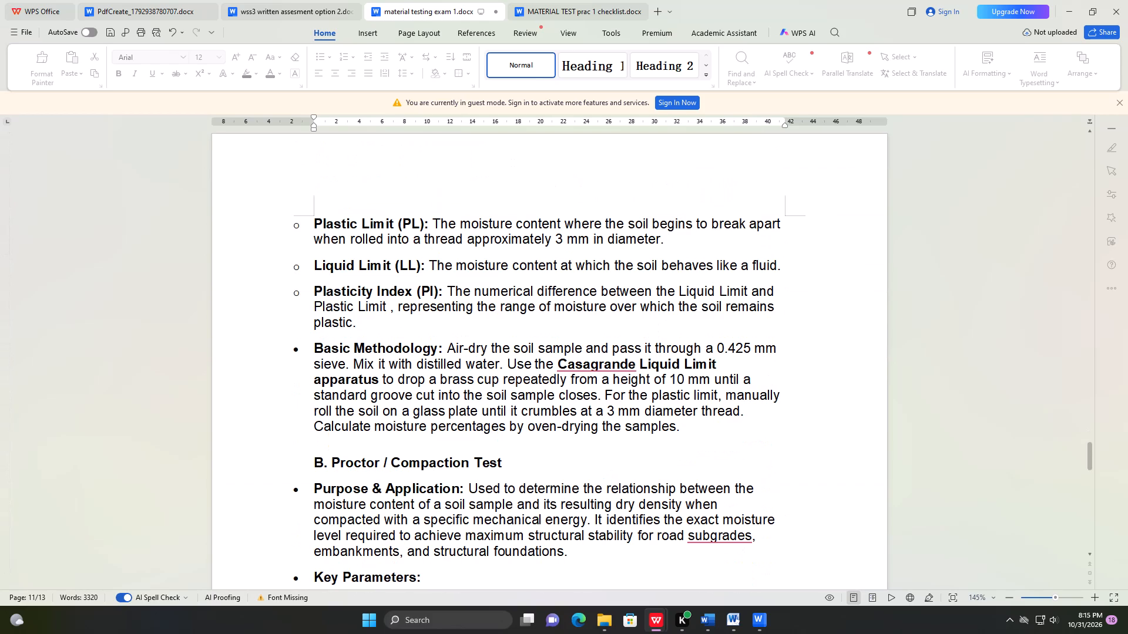
scroll(671, 357, down, 7)
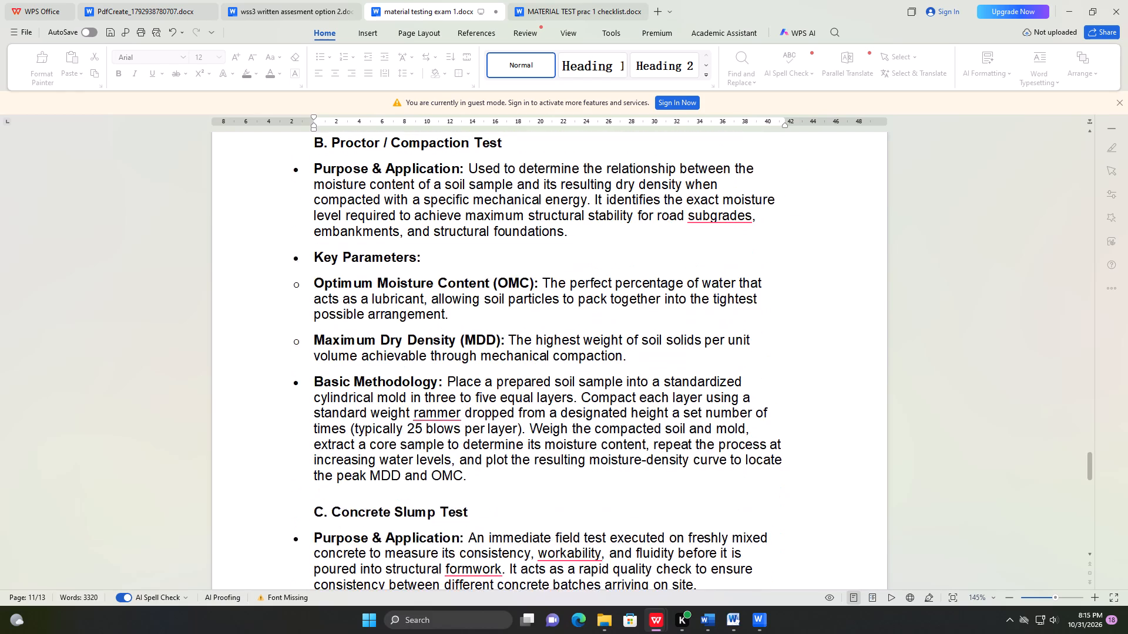
scroll(671, 358, down, 17)
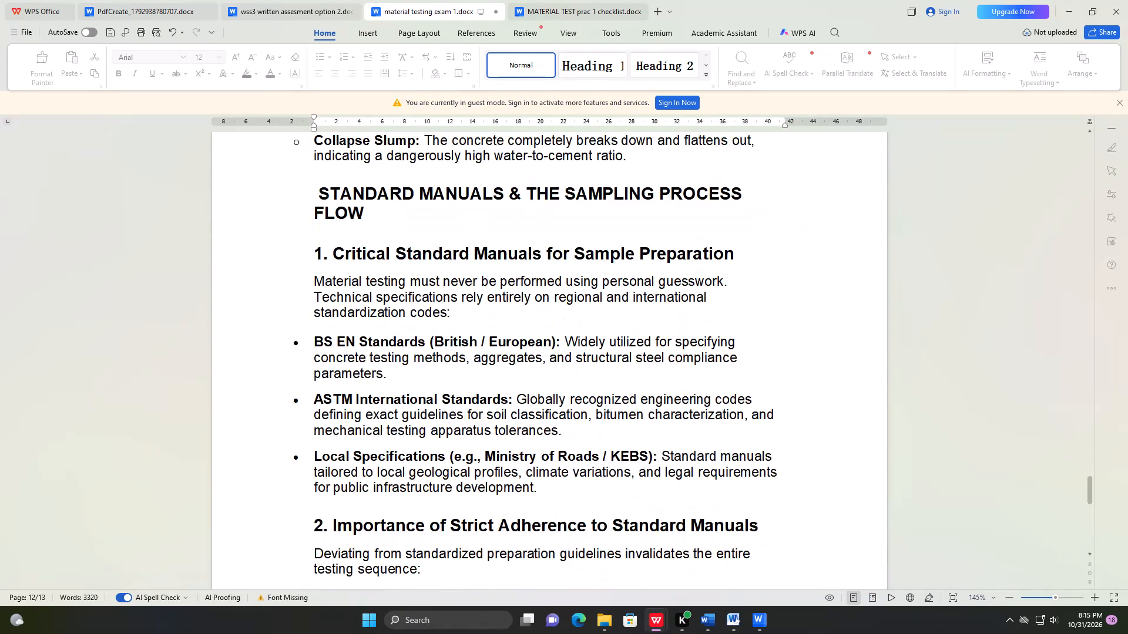
Examine the standard manuals section and the seven-stage material cycle process flow through the end of the document.
scroll(671, 358, down, 19)
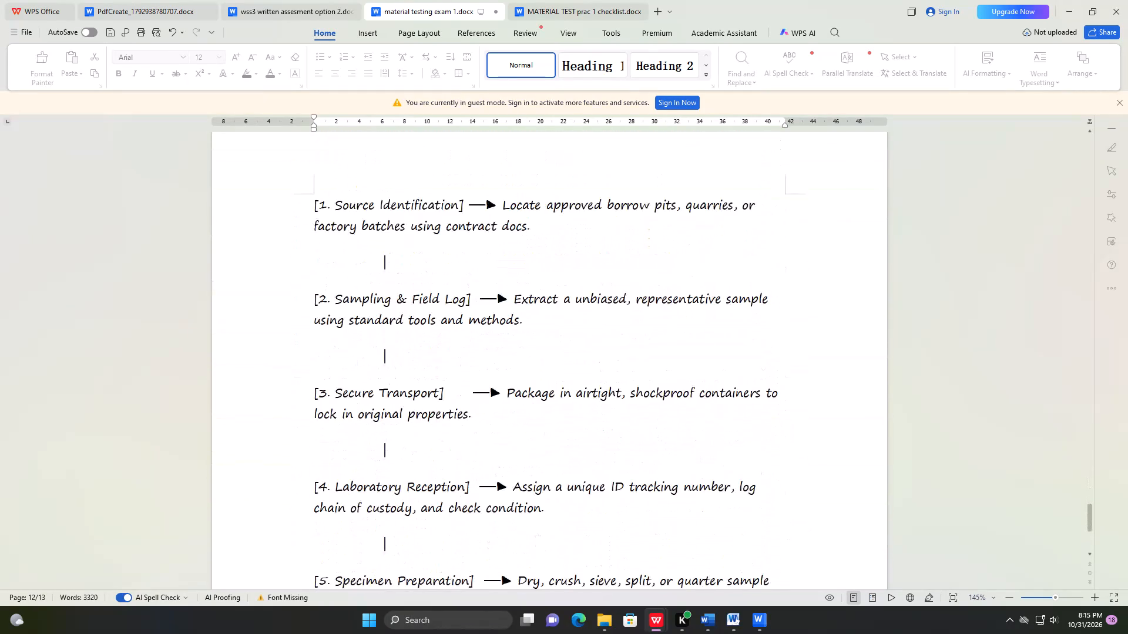
scroll(671, 358, up, 6)
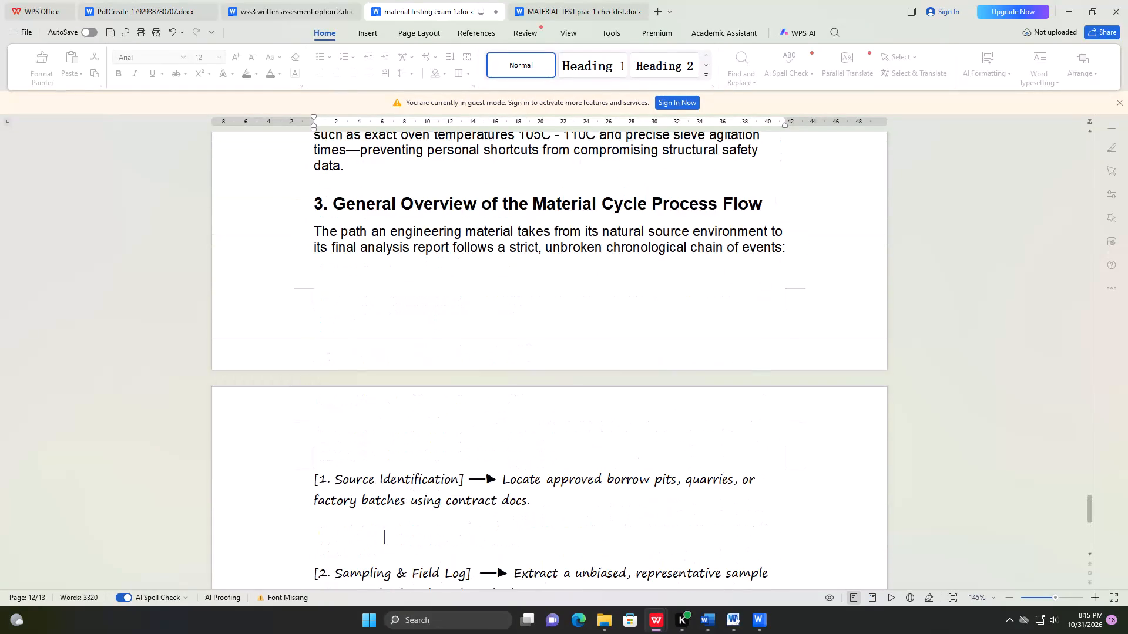
scroll(671, 358, up, 1)
scroll(671, 358, down, 2)
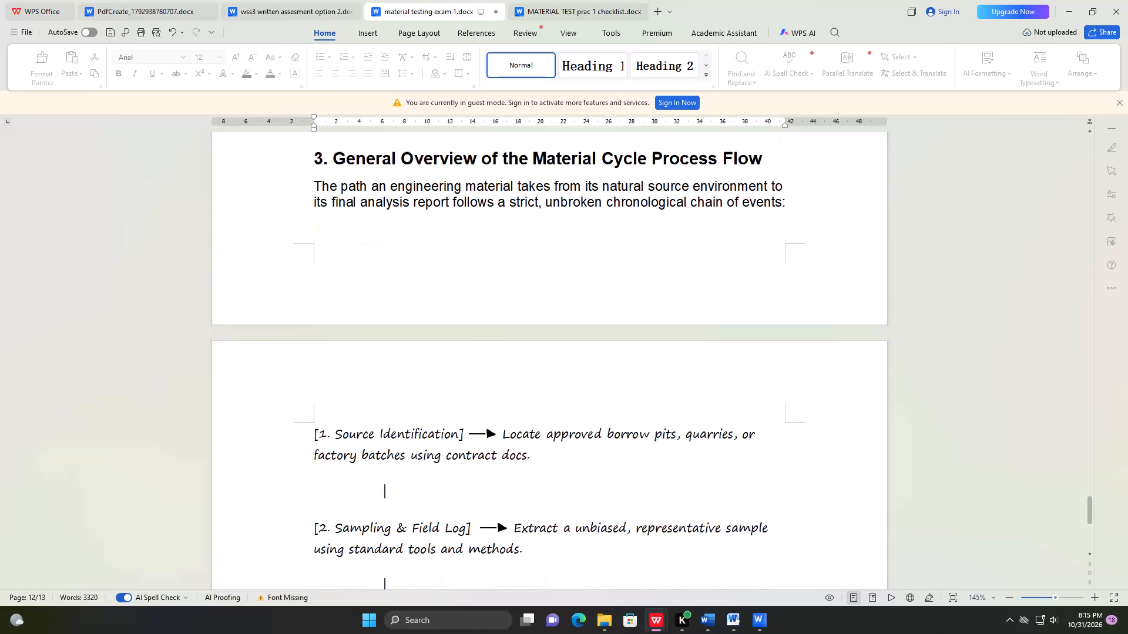
scroll(671, 358, down, 7)
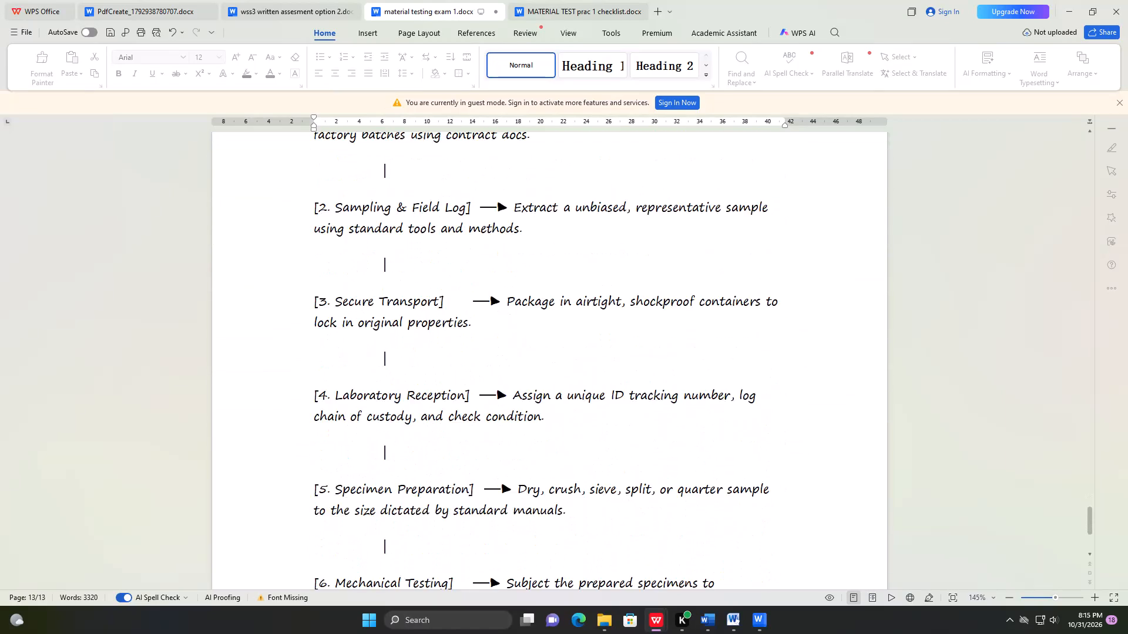
scroll(671, 358, down, 7)
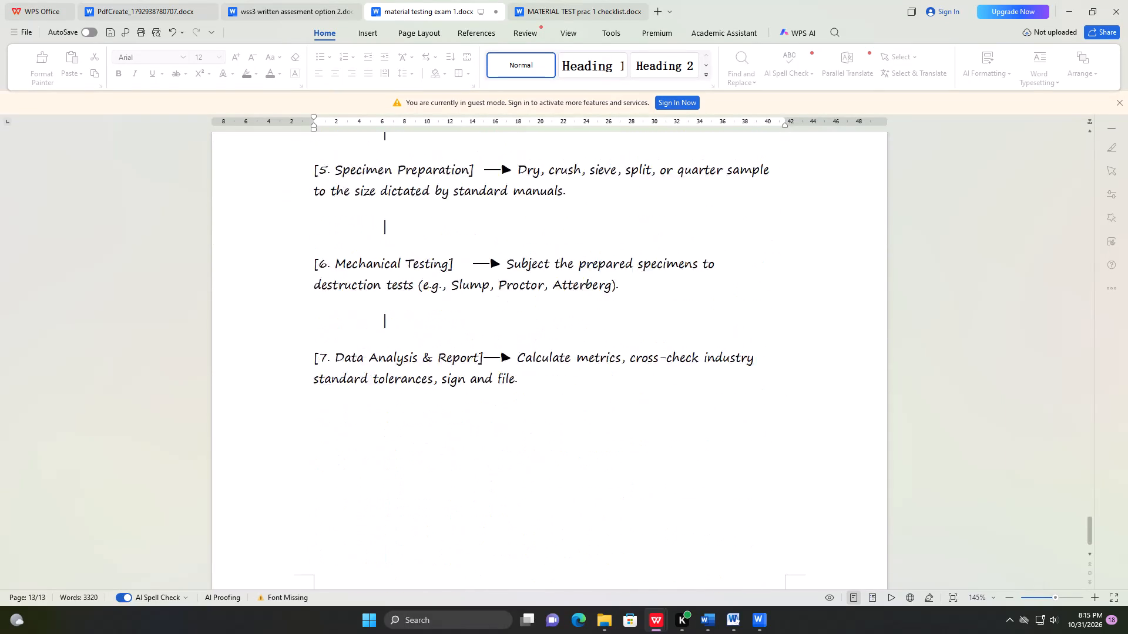
scroll(671, 358, down, 5)
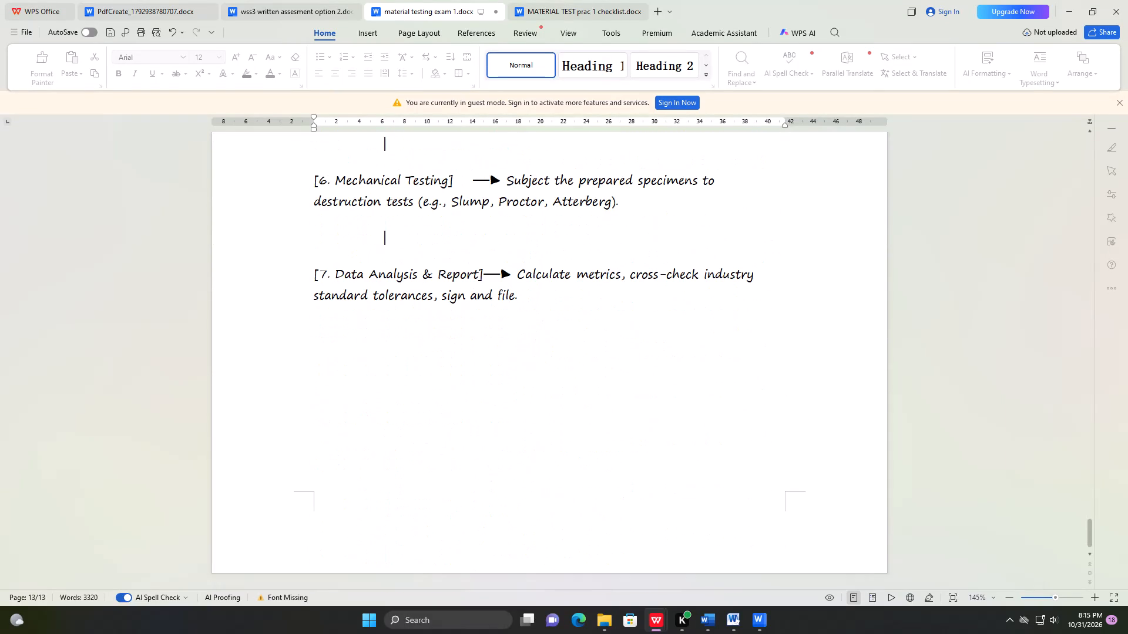
scroll(671, 358, down, 3)
Recheck the layout from the process flow back to the page break between the True Slump and Shear Slump items.
scroll(671, 358, up, 1)
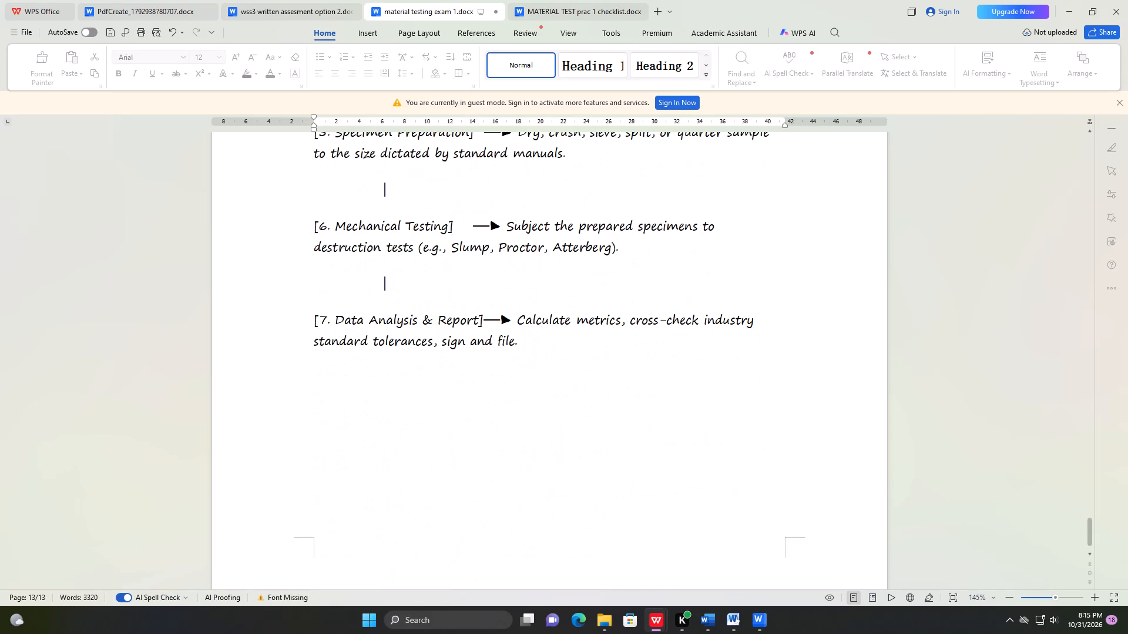
scroll(671, 358, up, 1)
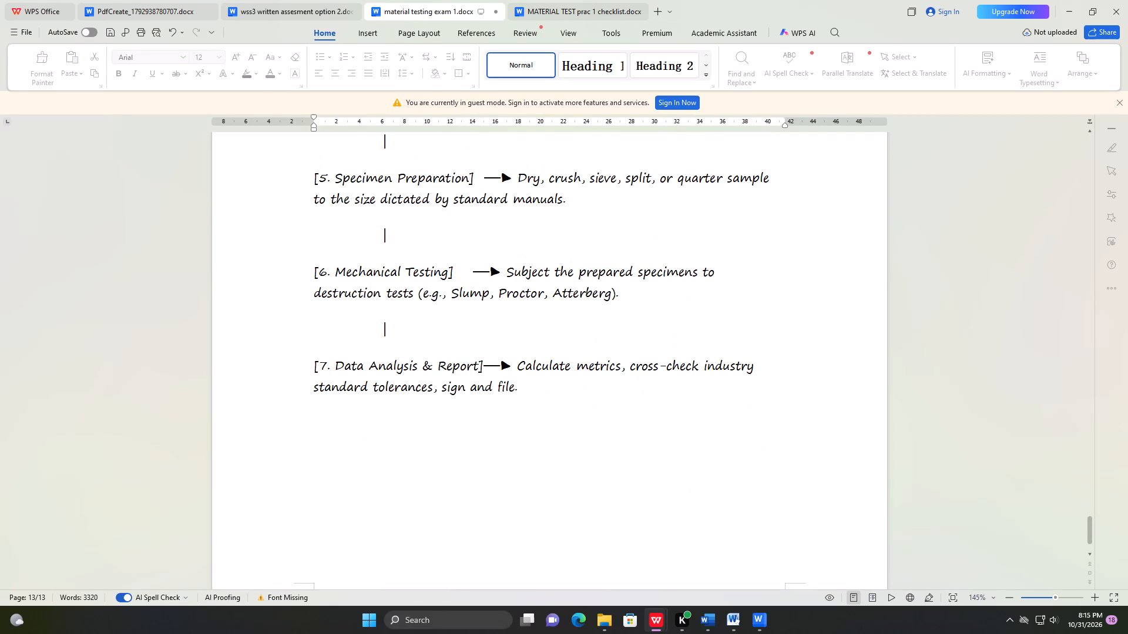
scroll(671, 358, up, 1)
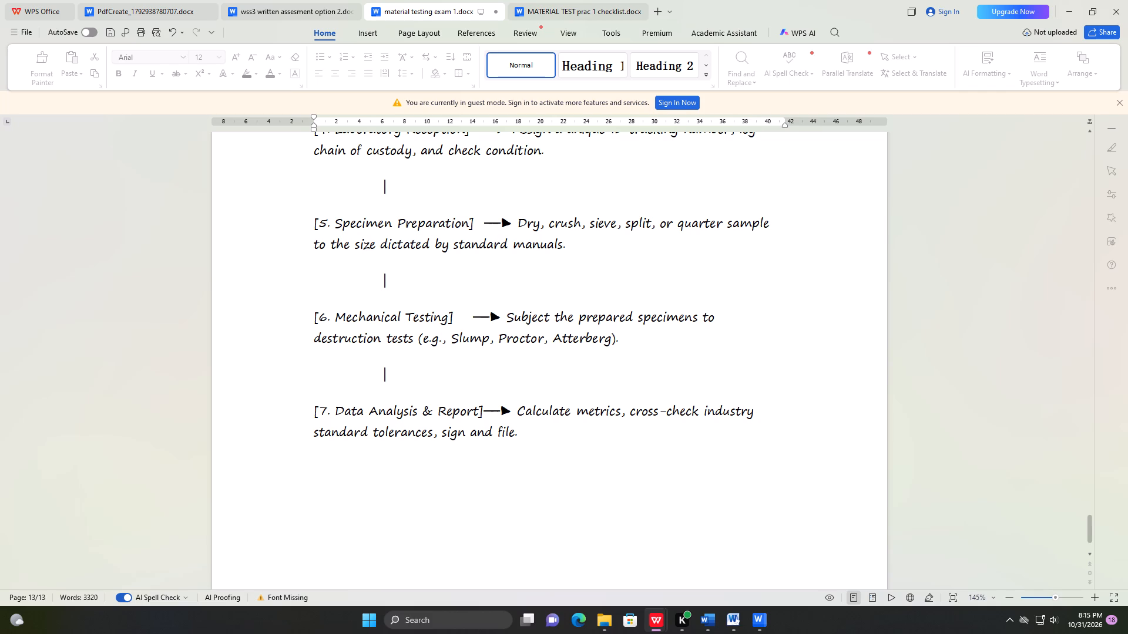
scroll(674, 388, up, 2)
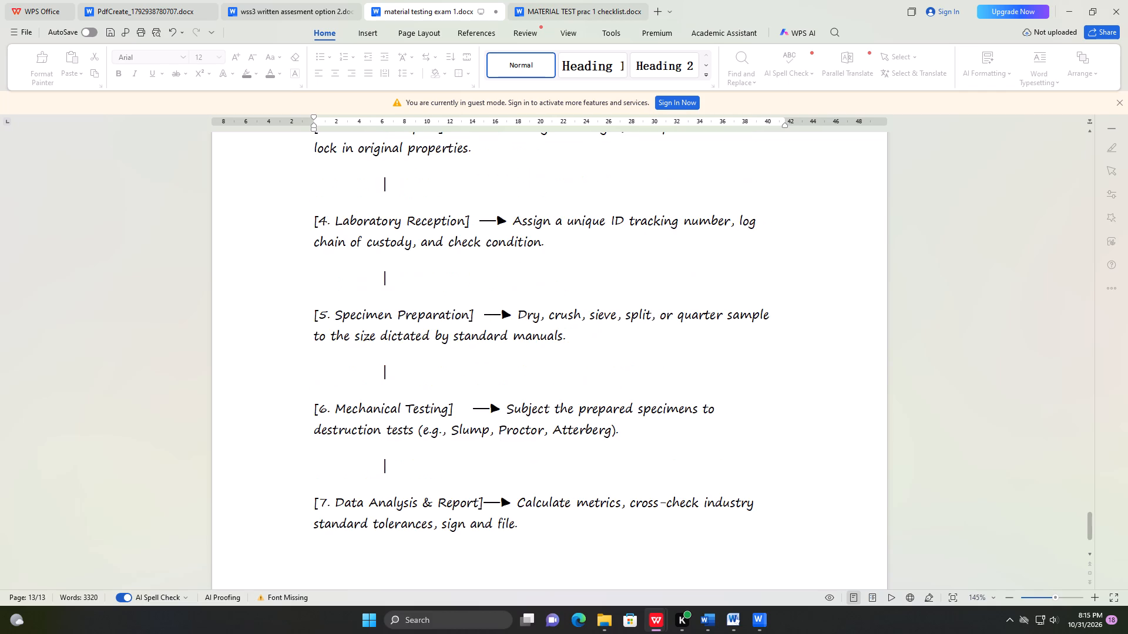
scroll(676, 388, up, 1)
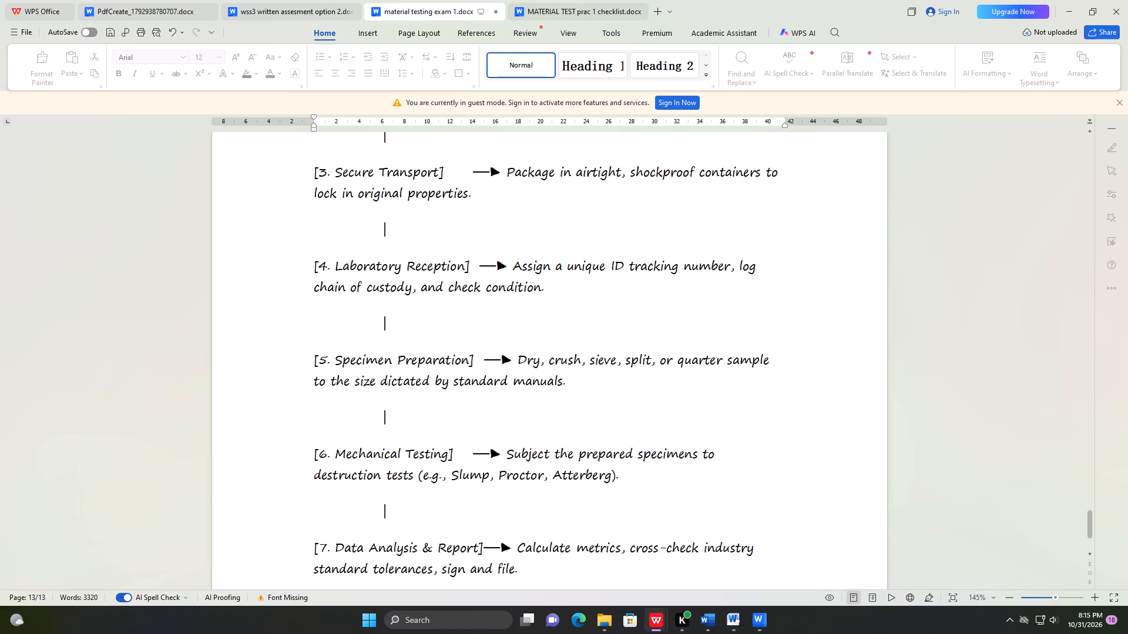
scroll(677, 388, up, 2)
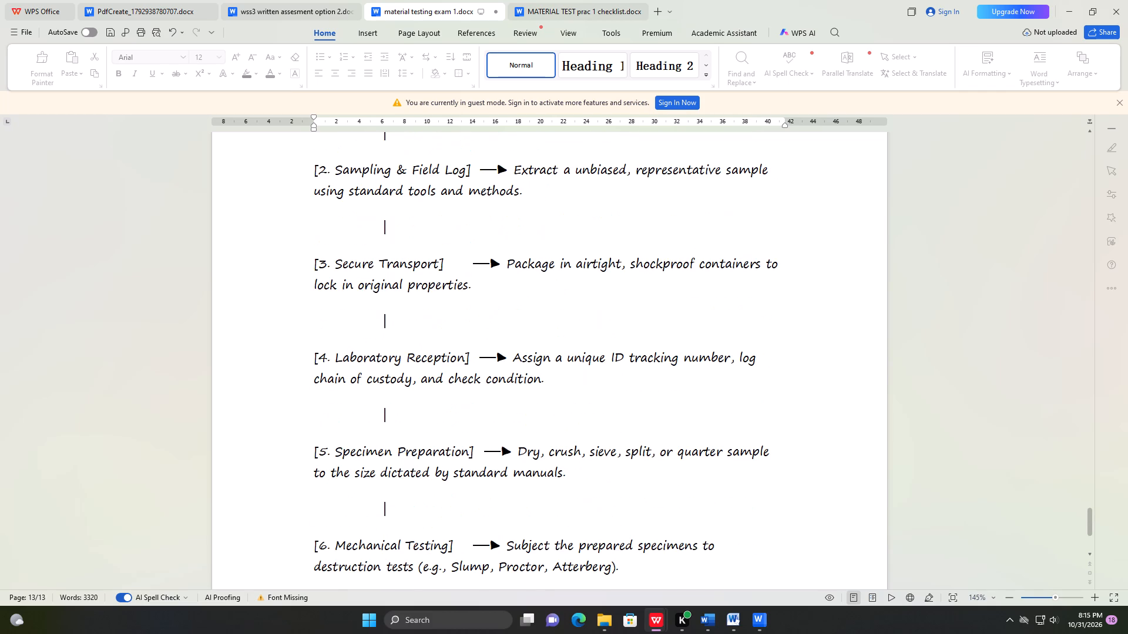
scroll(677, 388, up, 8)
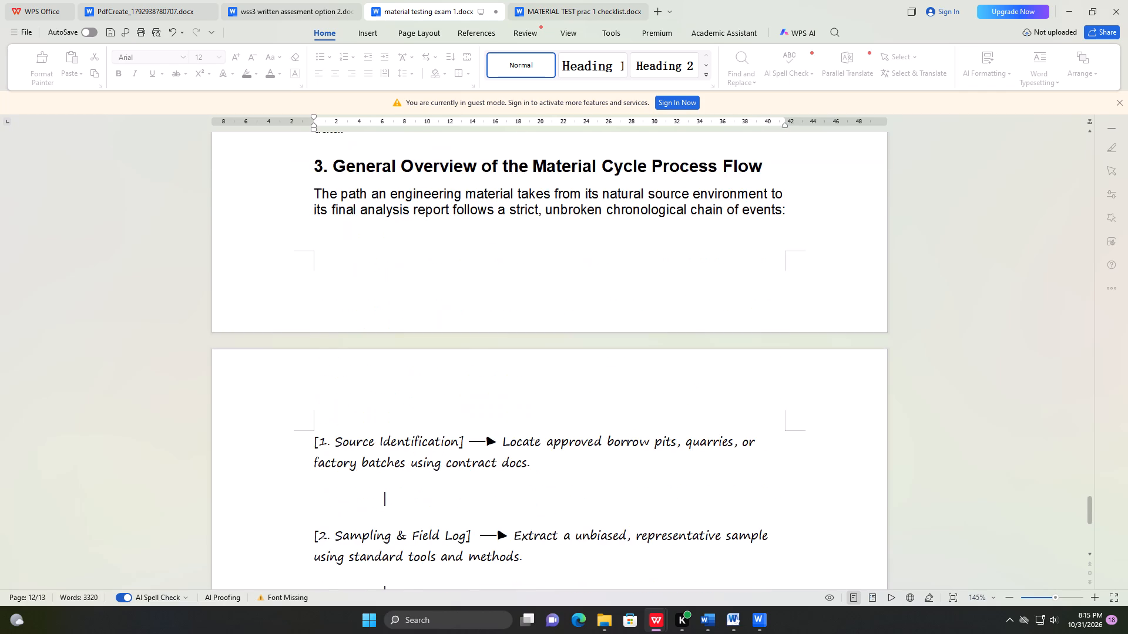
scroll(677, 388, up, 6)
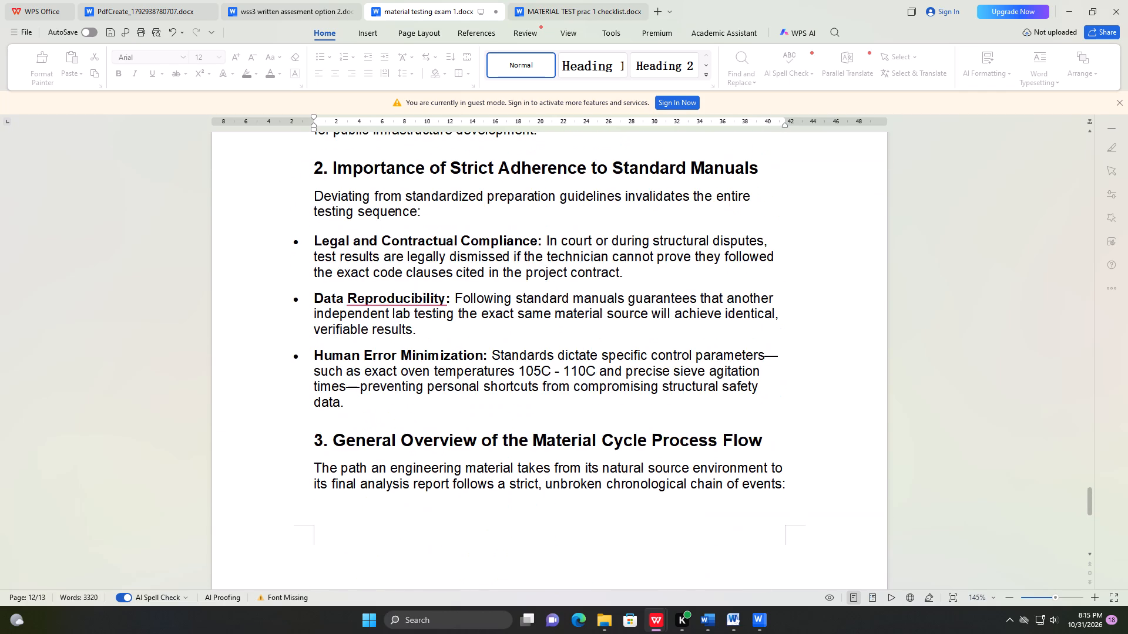
scroll(677, 388, up, 10)
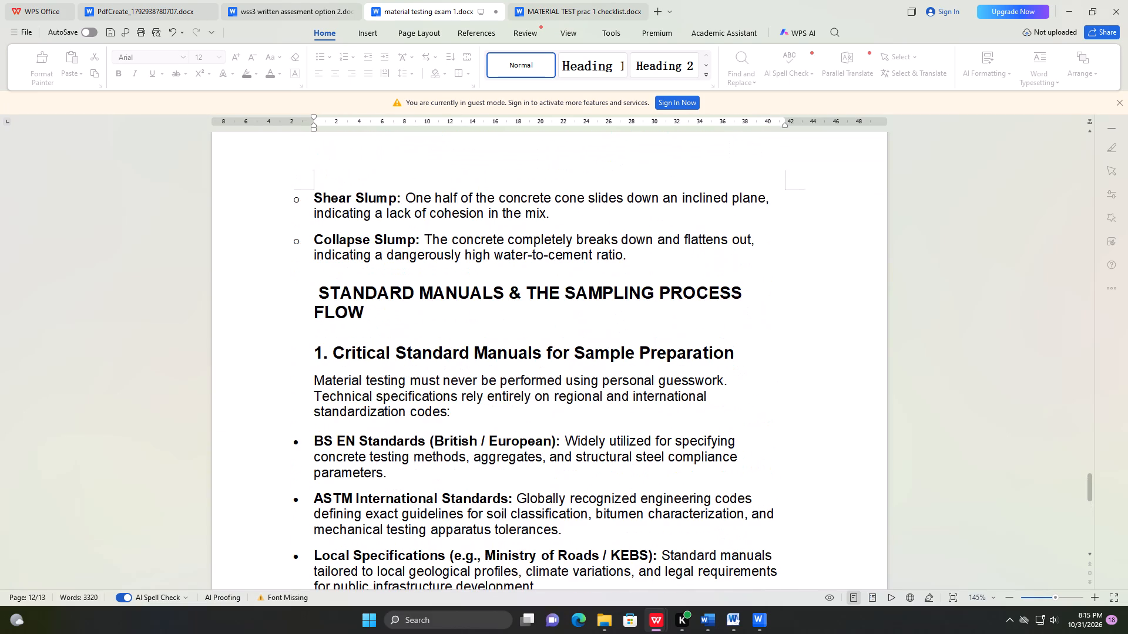
scroll(677, 388, up, 3)
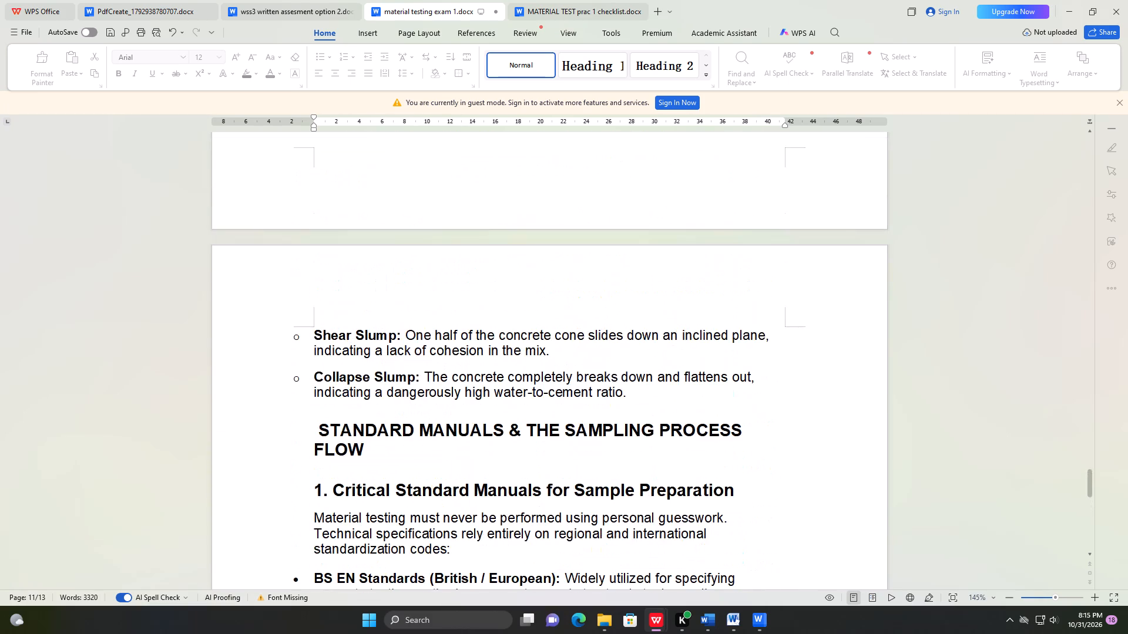
scroll(677, 388, up, 2)
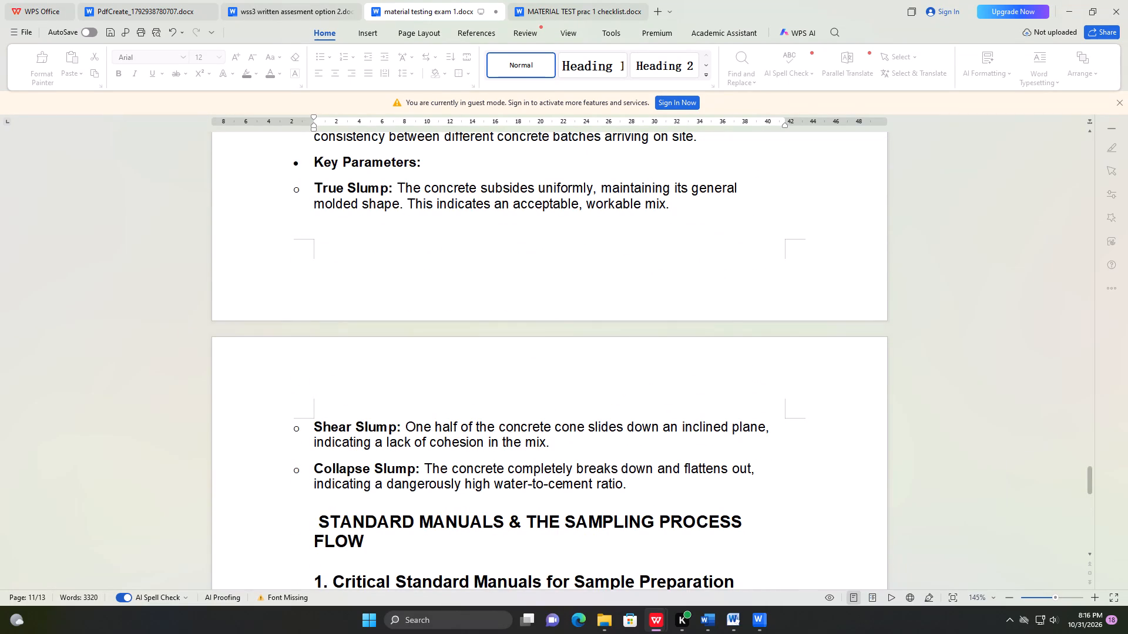
click(452, 282)
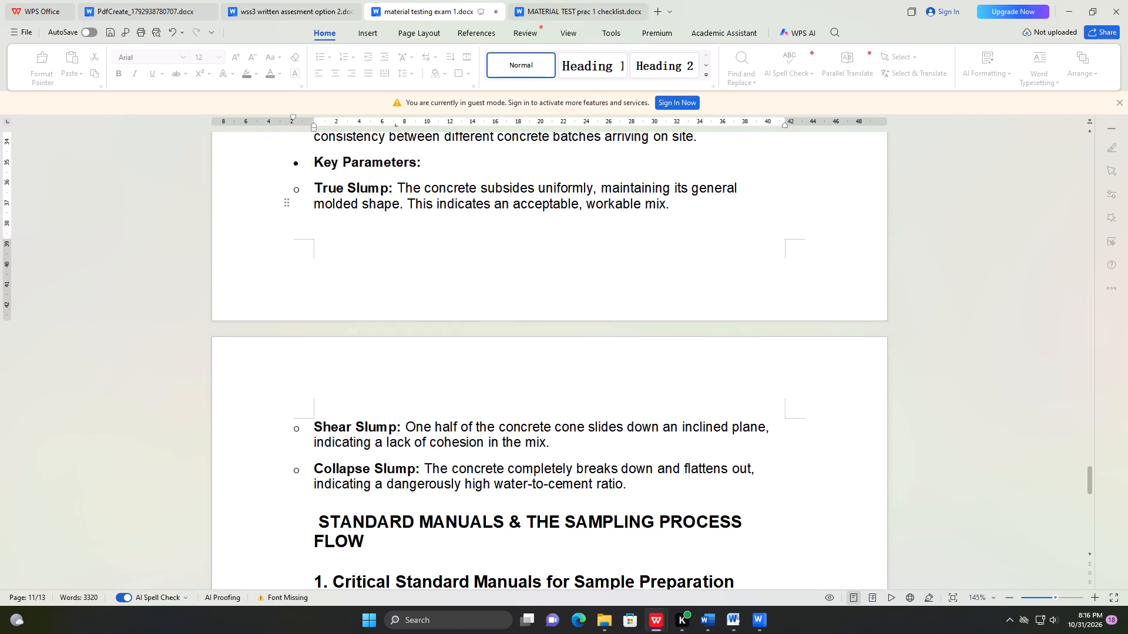
click(690, 222)
Open Google Chrome from the recent apps.
drag(466, 611, 460, 613)
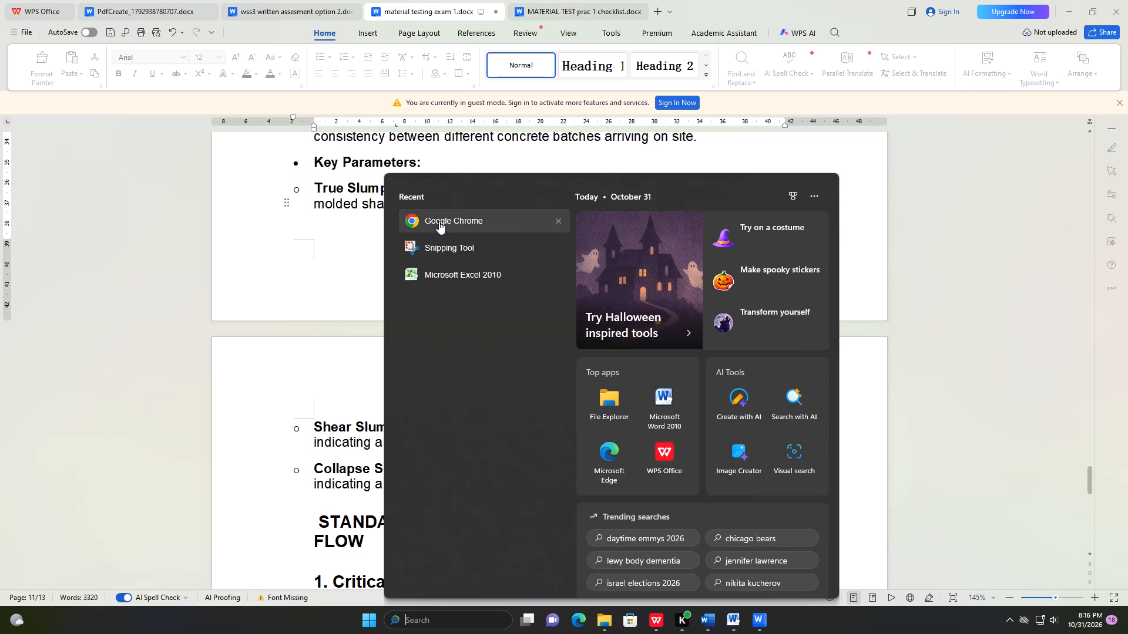
click(439, 223)
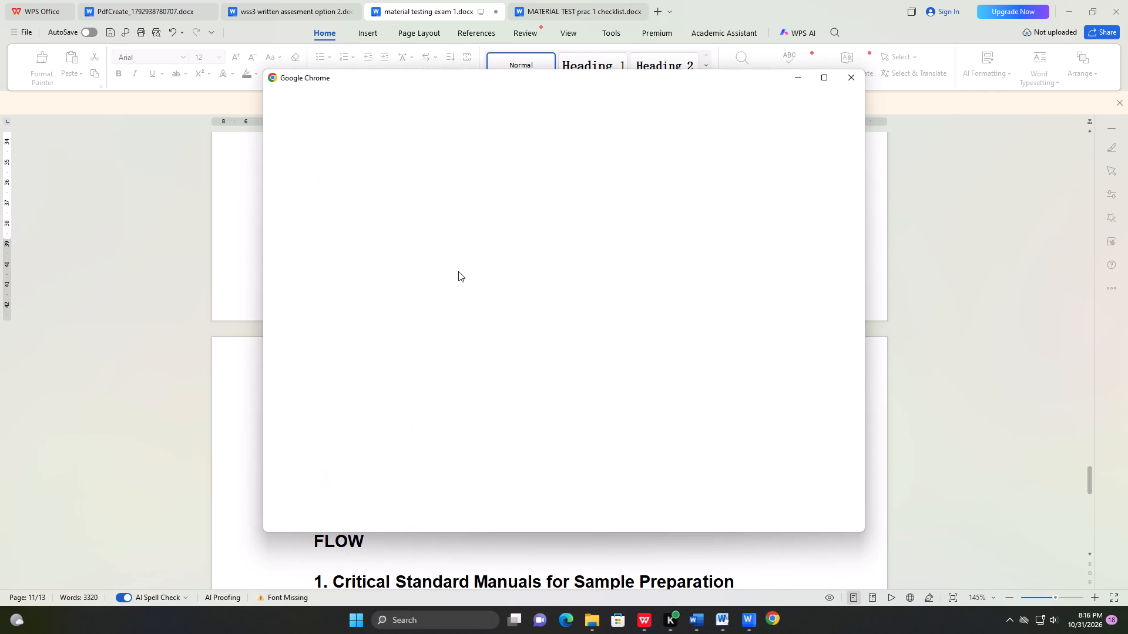
Choose the browser profile and search Google for true slump.
click(412, 390)
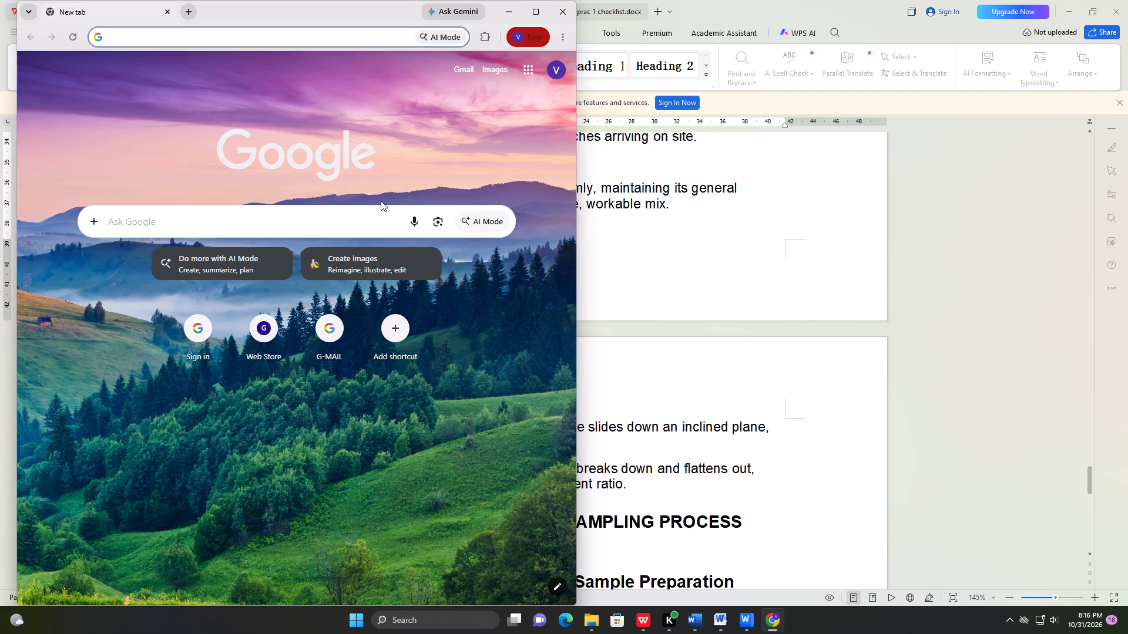
click(279, 226)
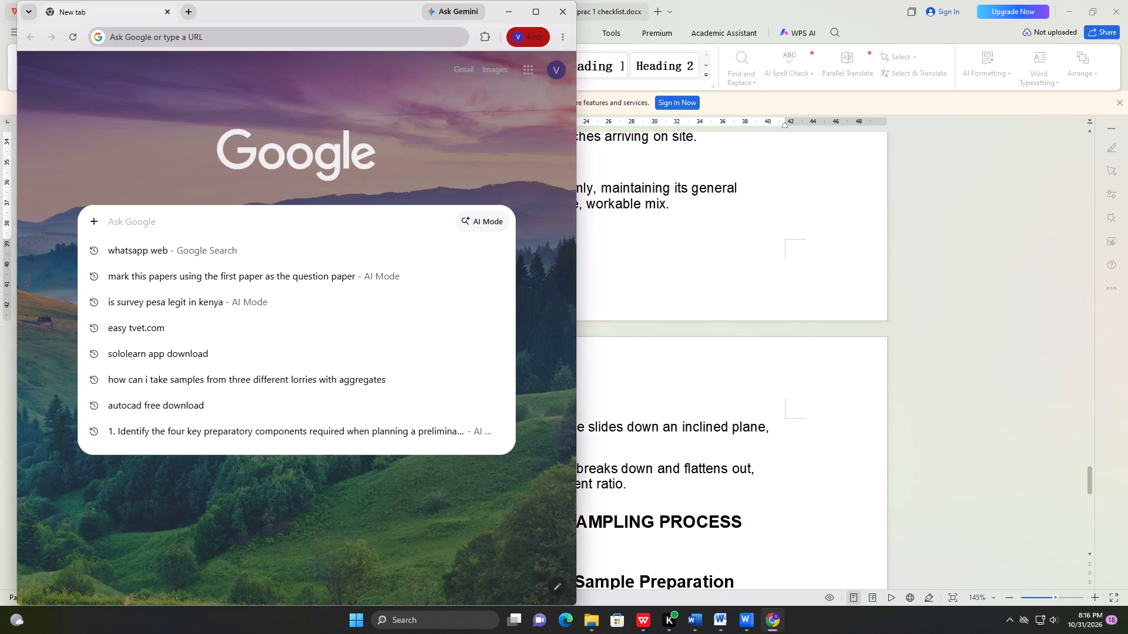
key(t)
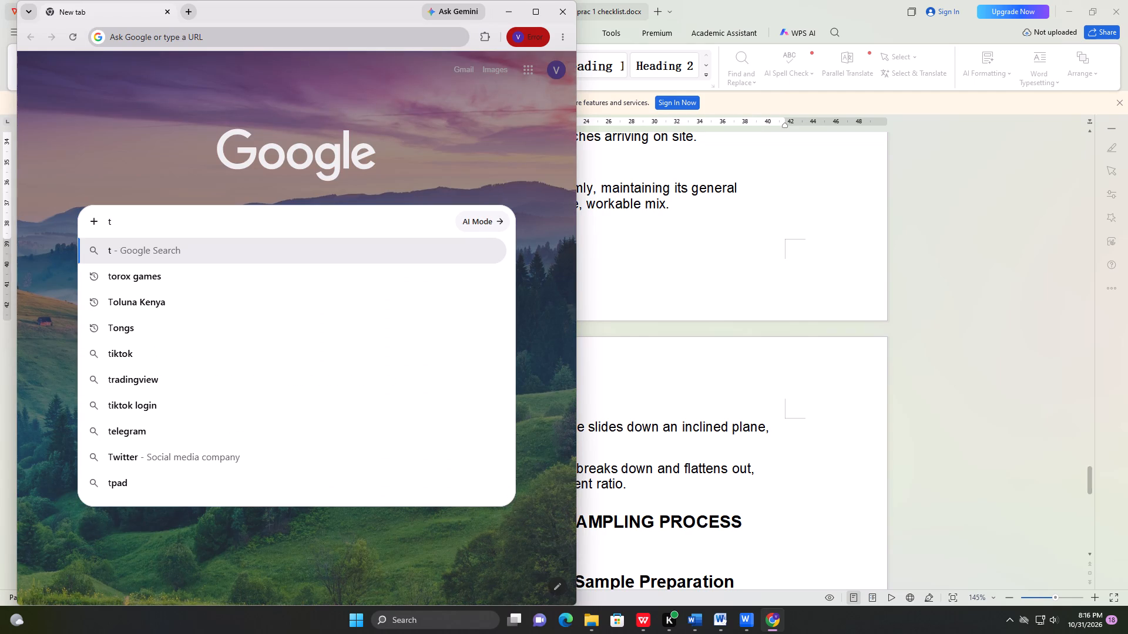
text(ru)
key(e)
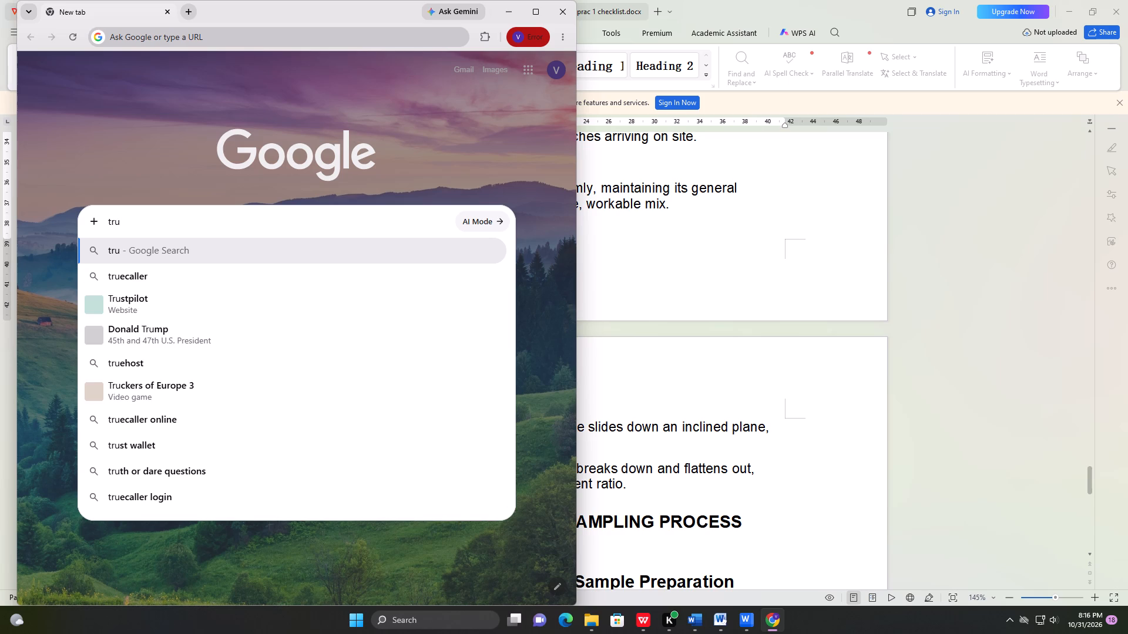
key(space)
key(s)
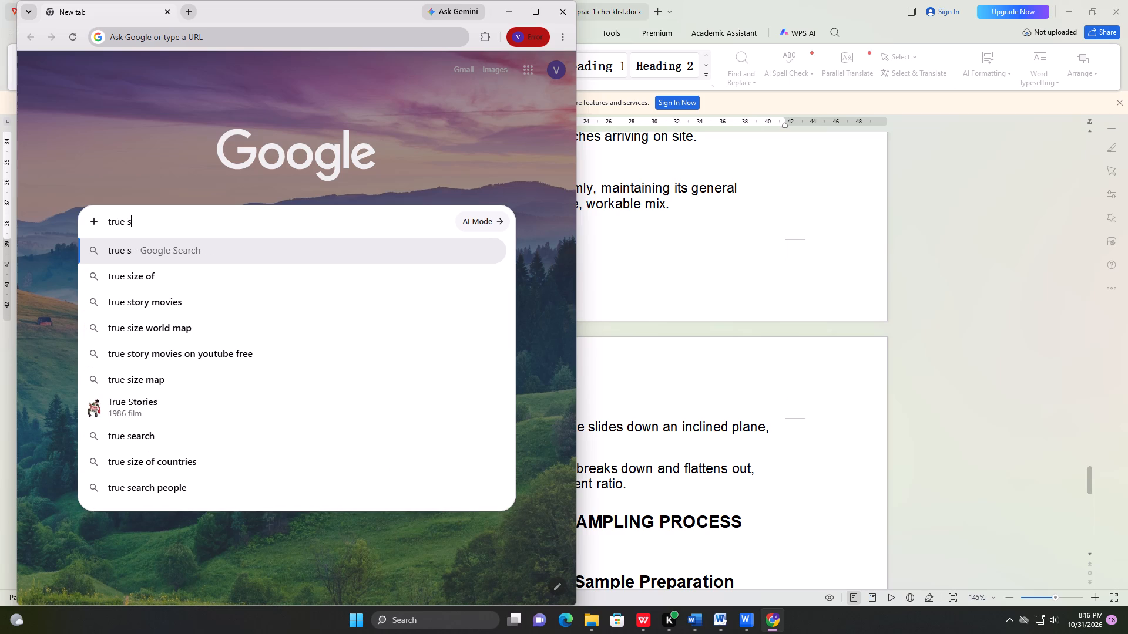
key(l)
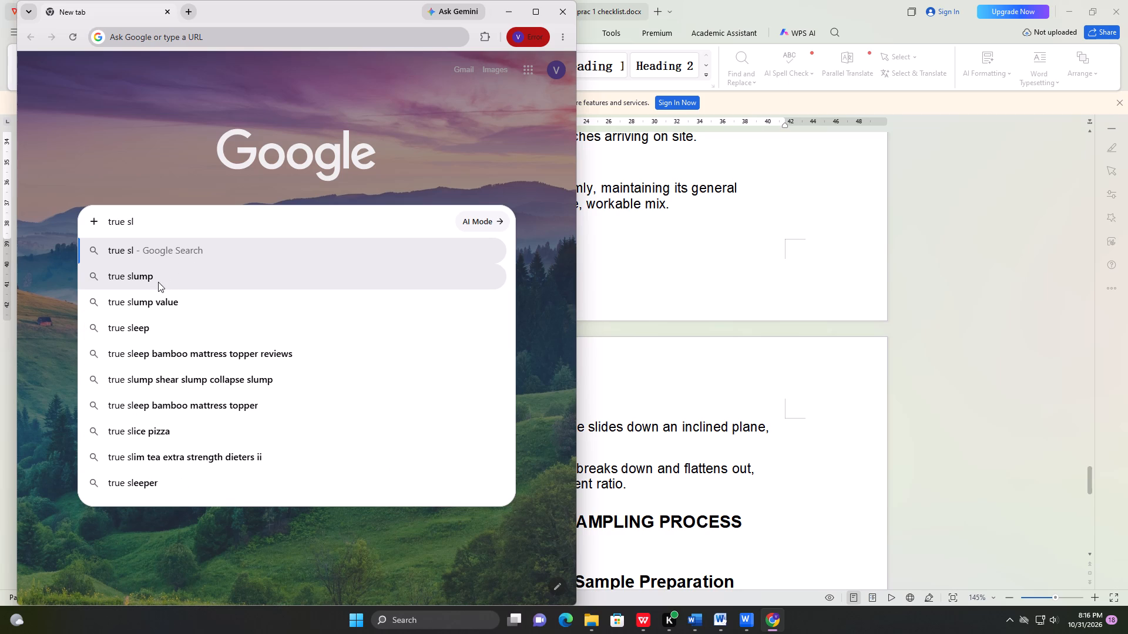
click(158, 282)
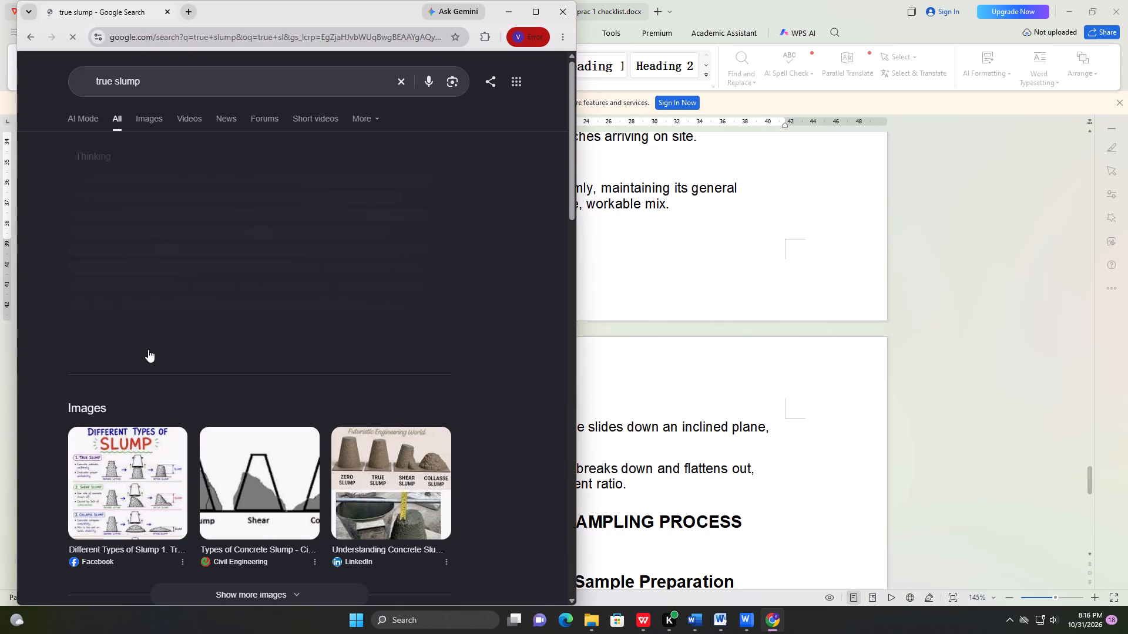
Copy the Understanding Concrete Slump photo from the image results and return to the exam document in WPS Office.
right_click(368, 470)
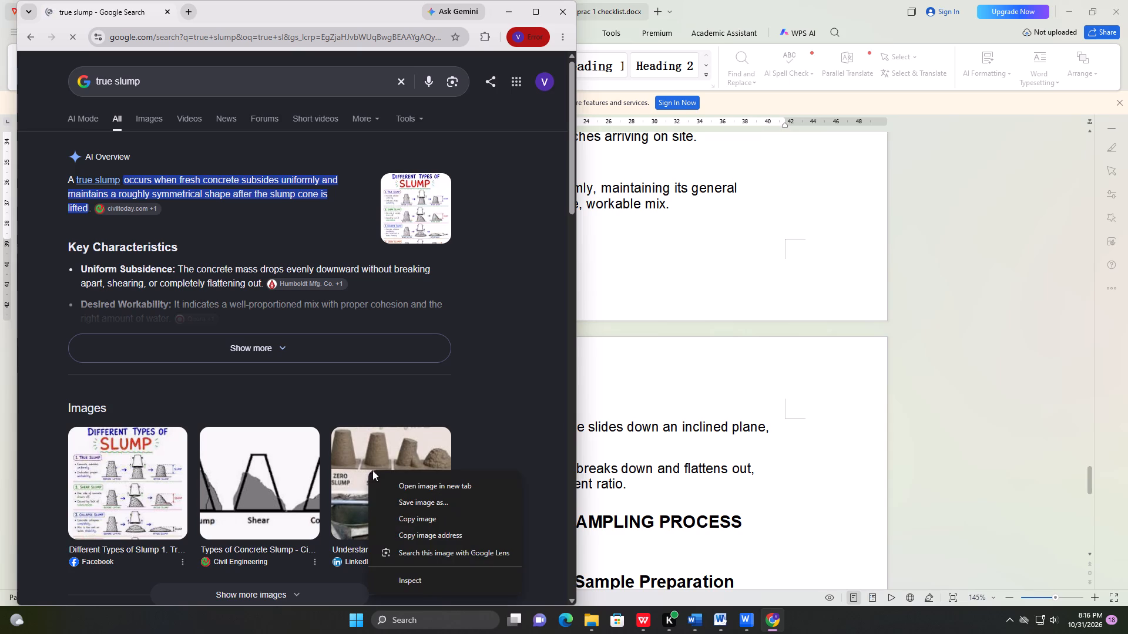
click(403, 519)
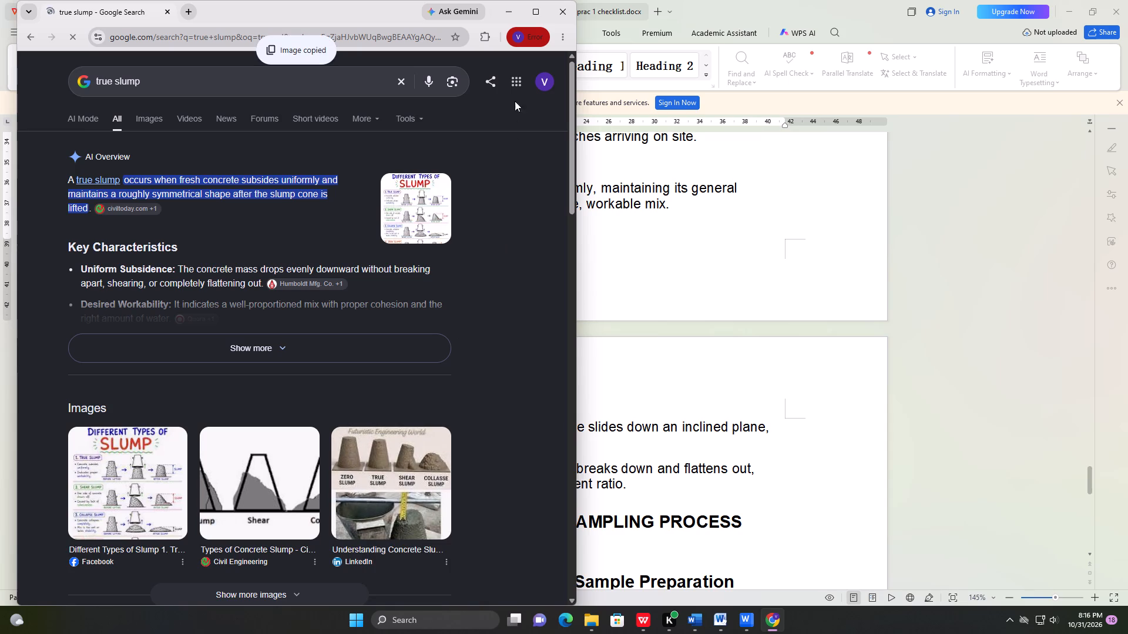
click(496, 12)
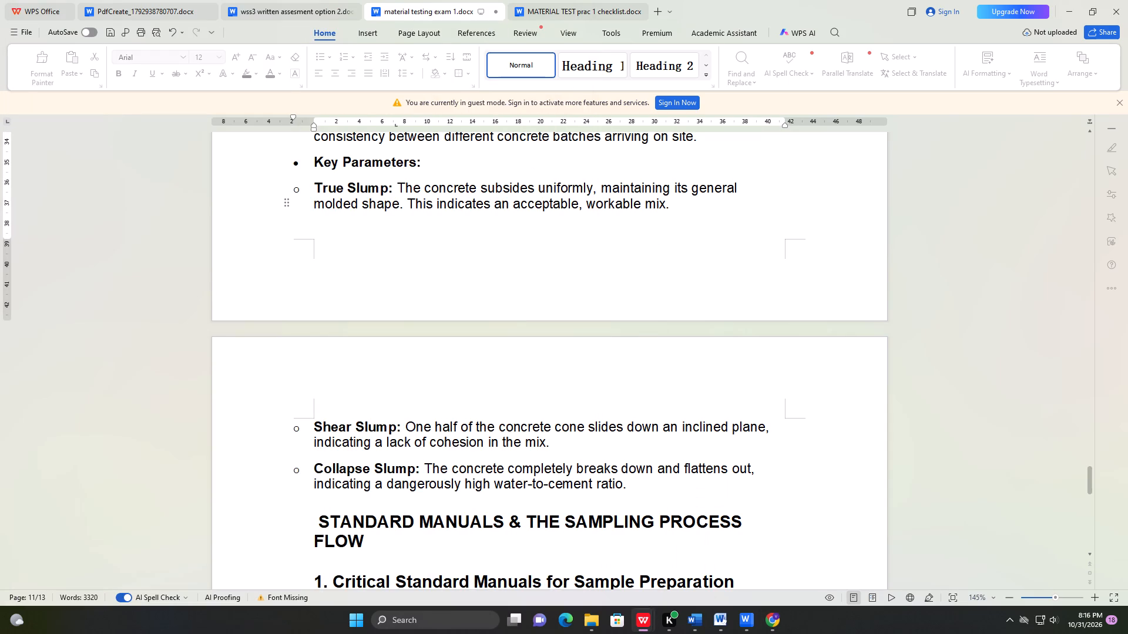
Add an empty line without a bullet below the Collapse Slump item, above the STANDARD MANUALS heading.
scroll(581, 308, down, 2)
scroll(580, 315, up, 2)
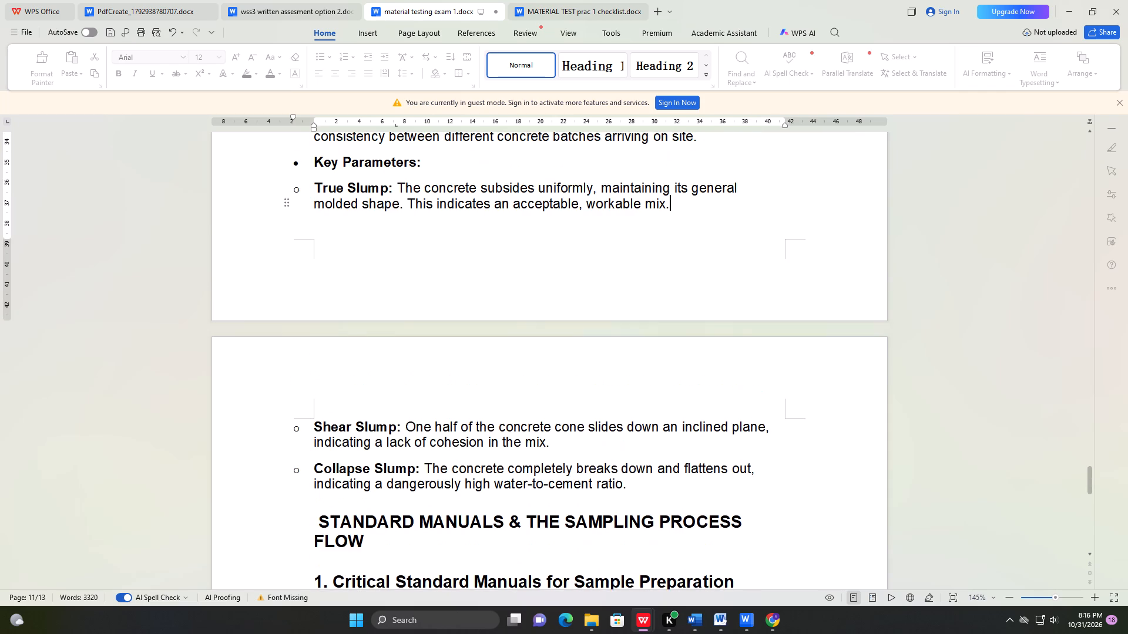
click(478, 284)
click(632, 493)
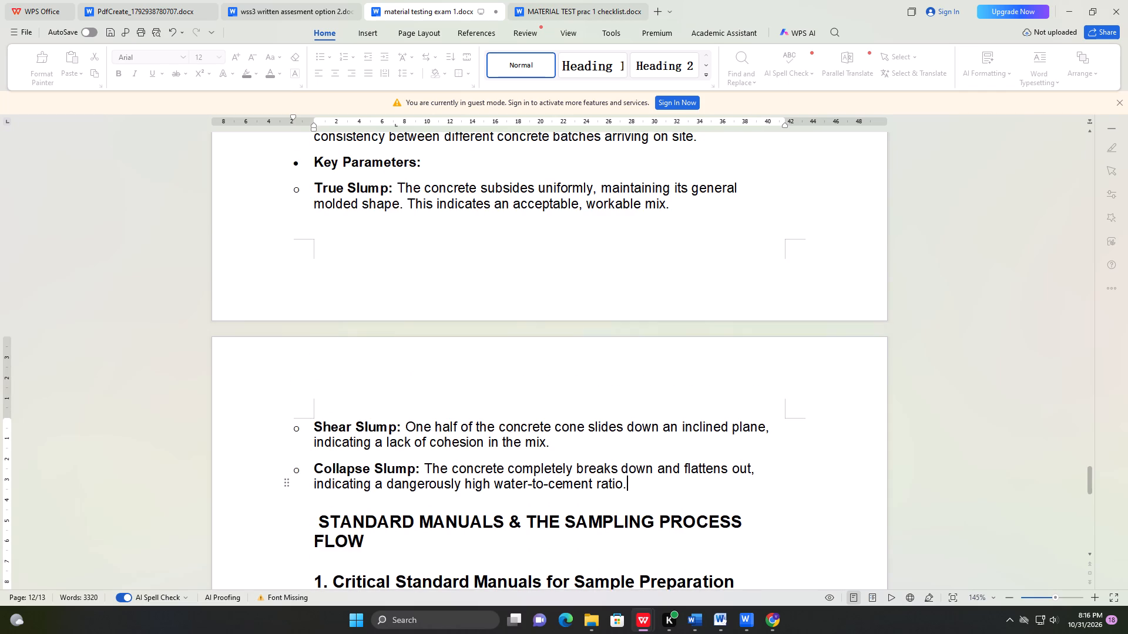
key(Return)
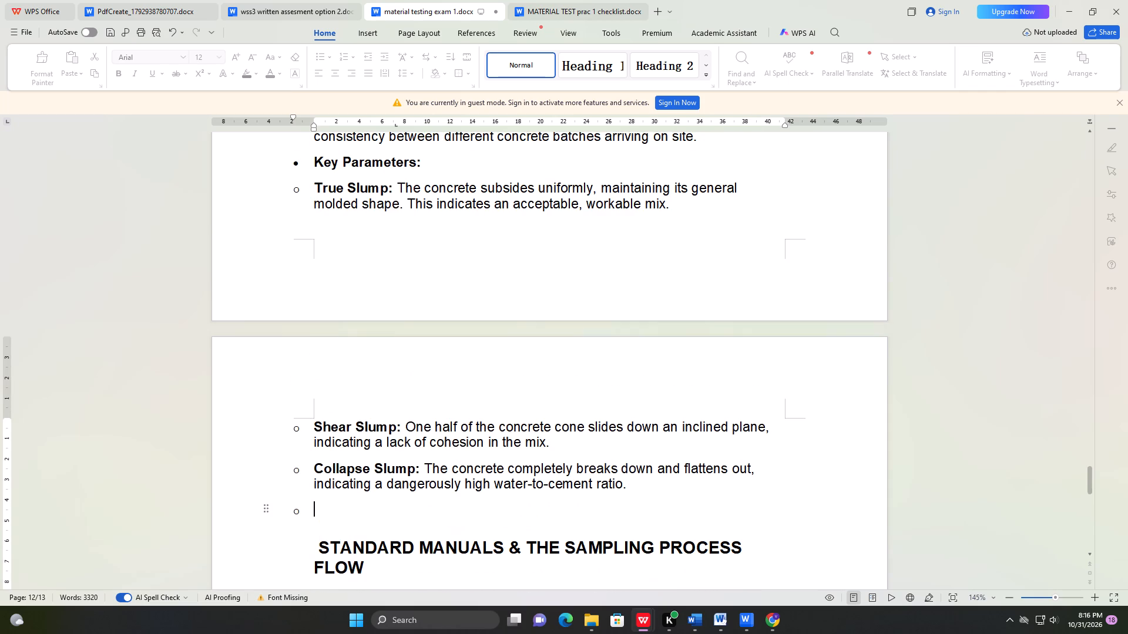
key(BackSpace)
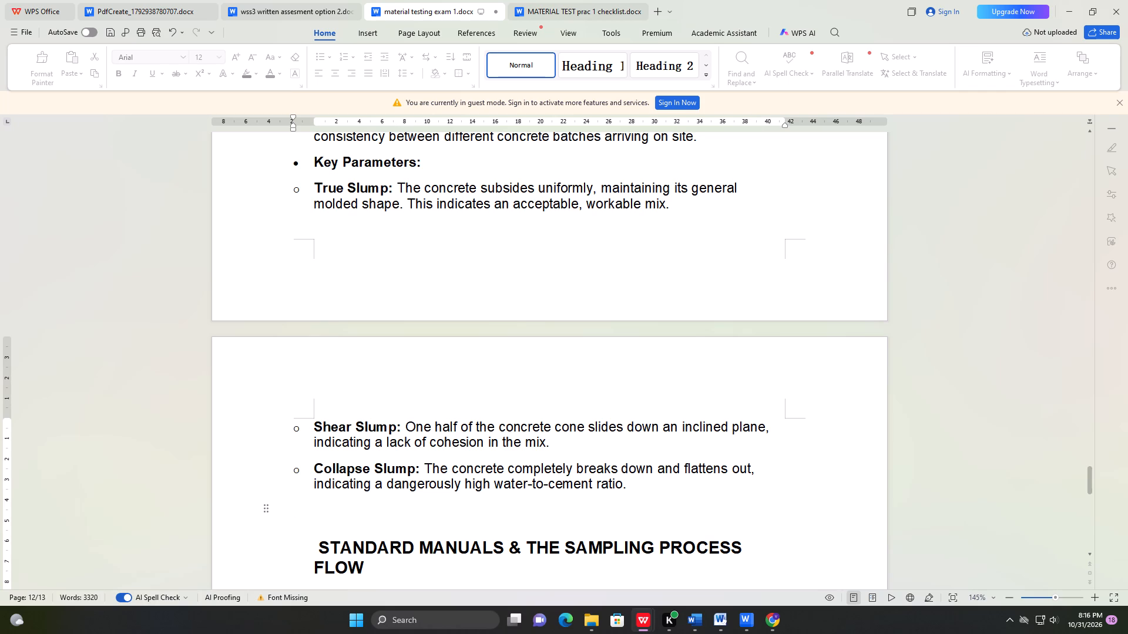
Paste the copied concrete slump photo on the empty line below the Collapse Slump item.
right_click(534, 504)
click(587, 261)
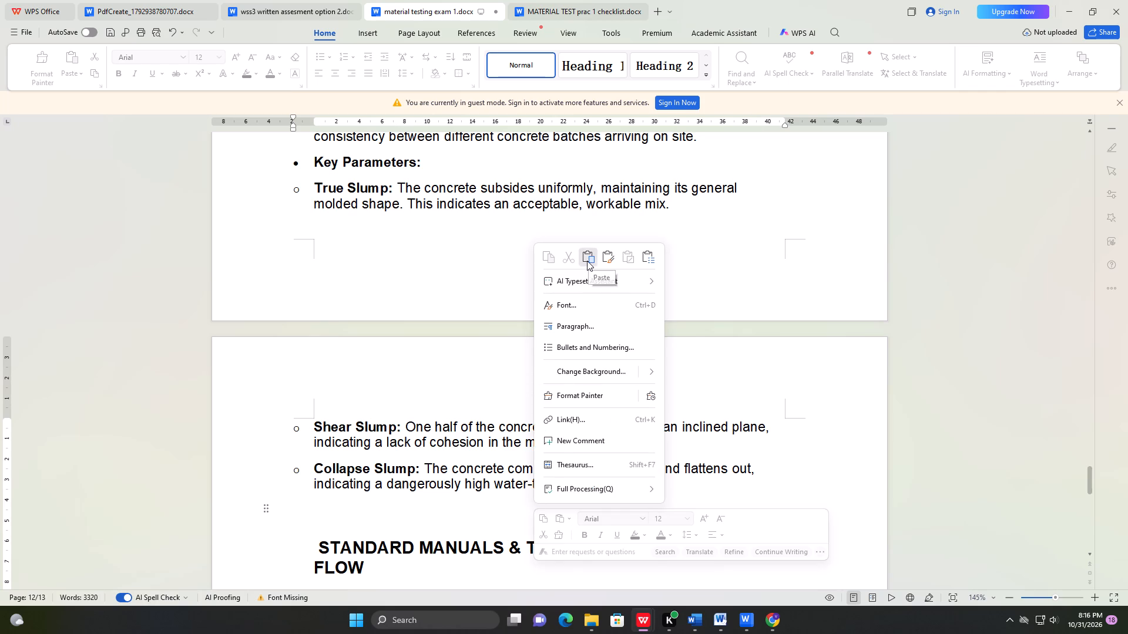
scroll(548, 477, down, 2)
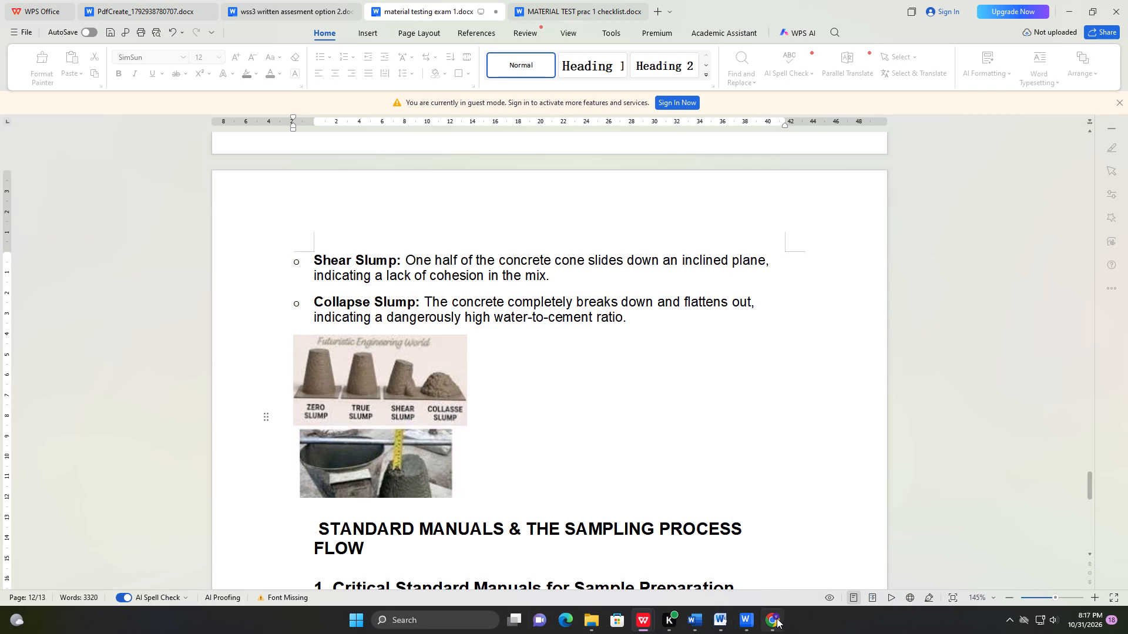
Copy the Different Types of Slump diagram from Chrome's image results and paste it after the slump photo in the WPS exam document.
click(761, 555)
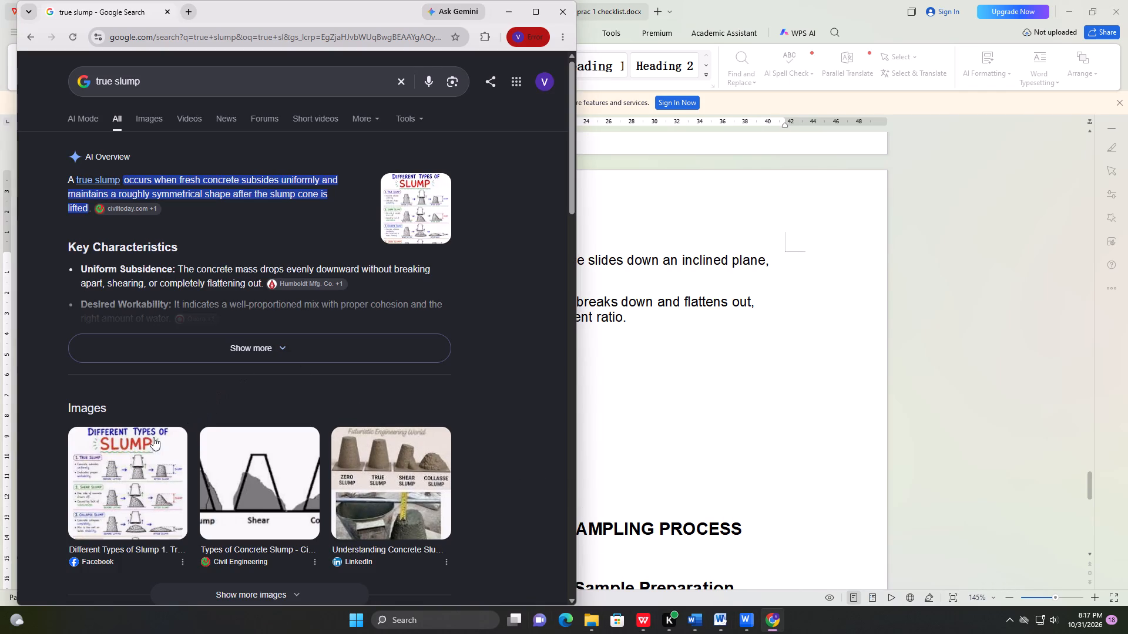
click(126, 463)
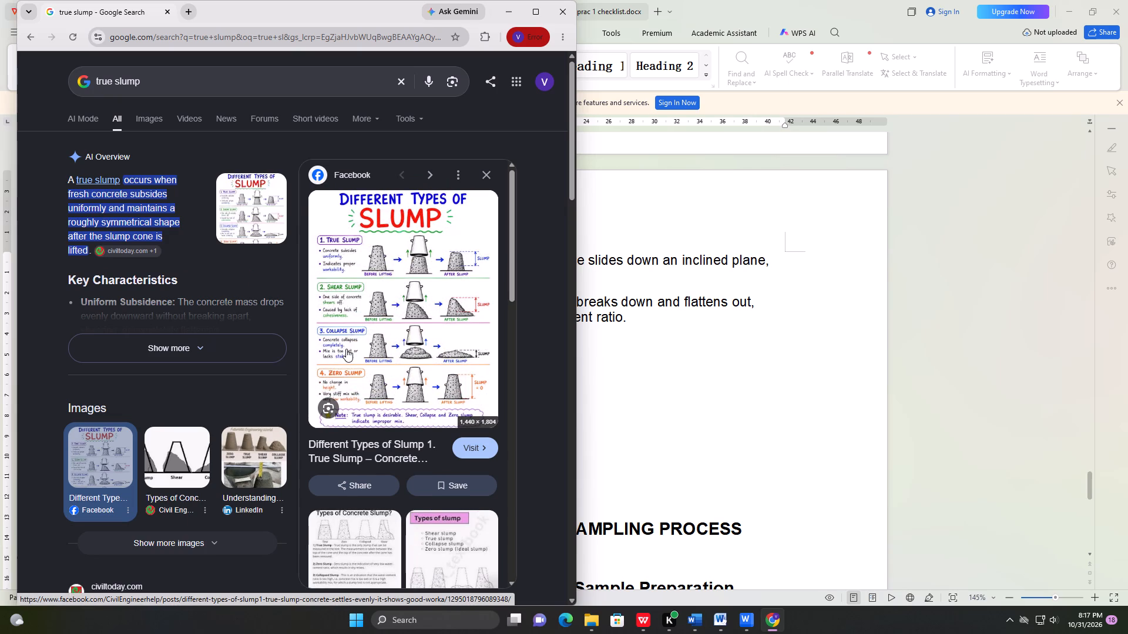
right_click(346, 349)
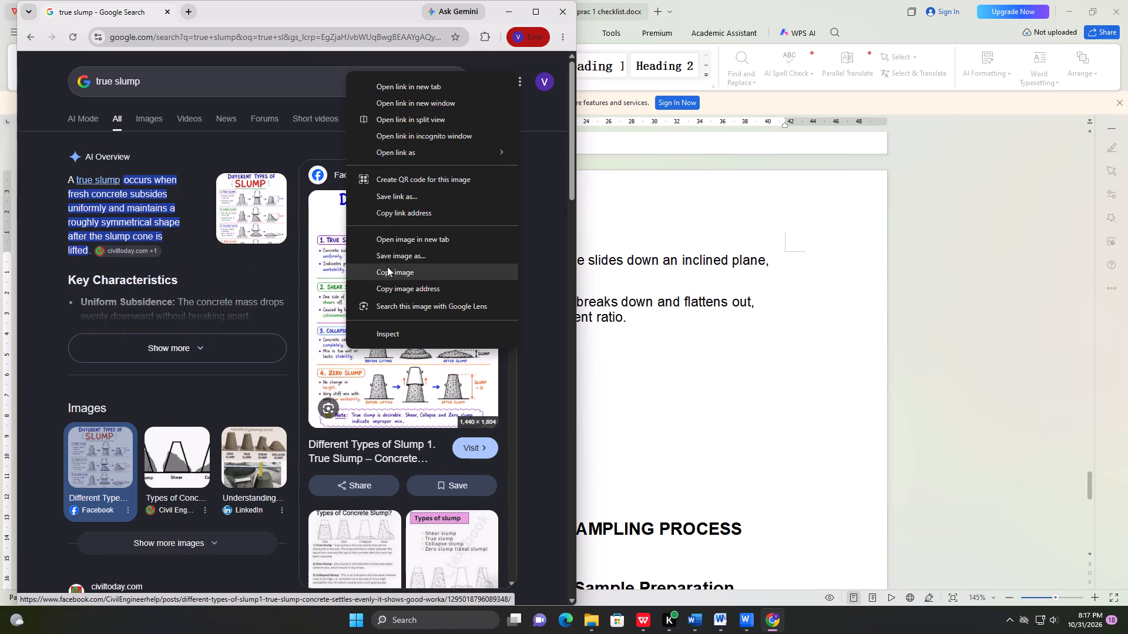
click(387, 269)
click(659, 363)
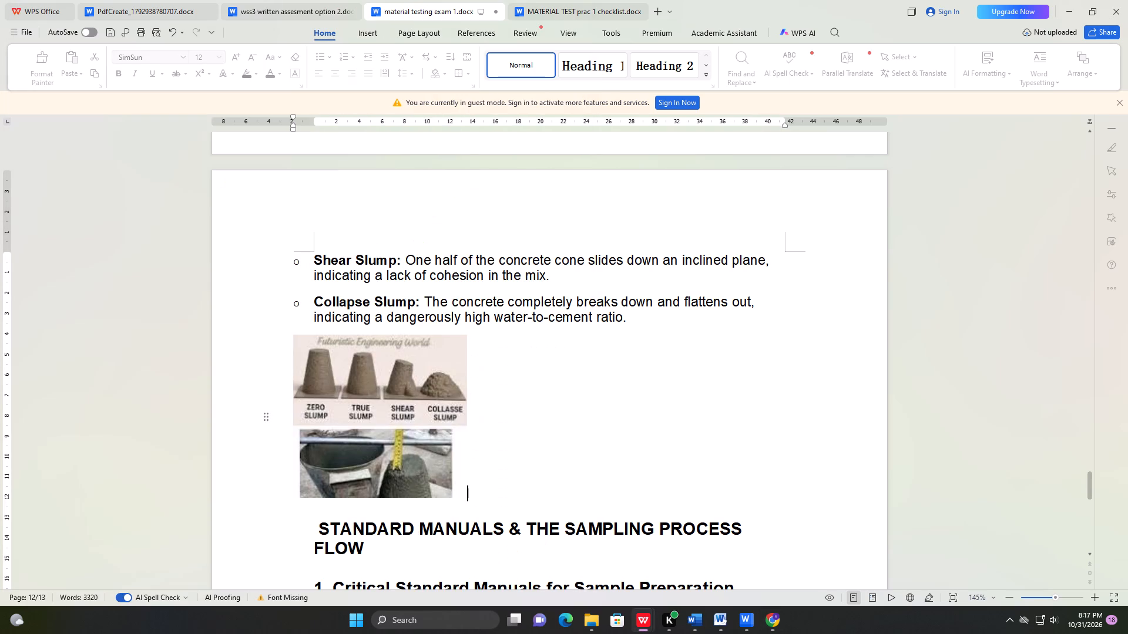
right_click(542, 446)
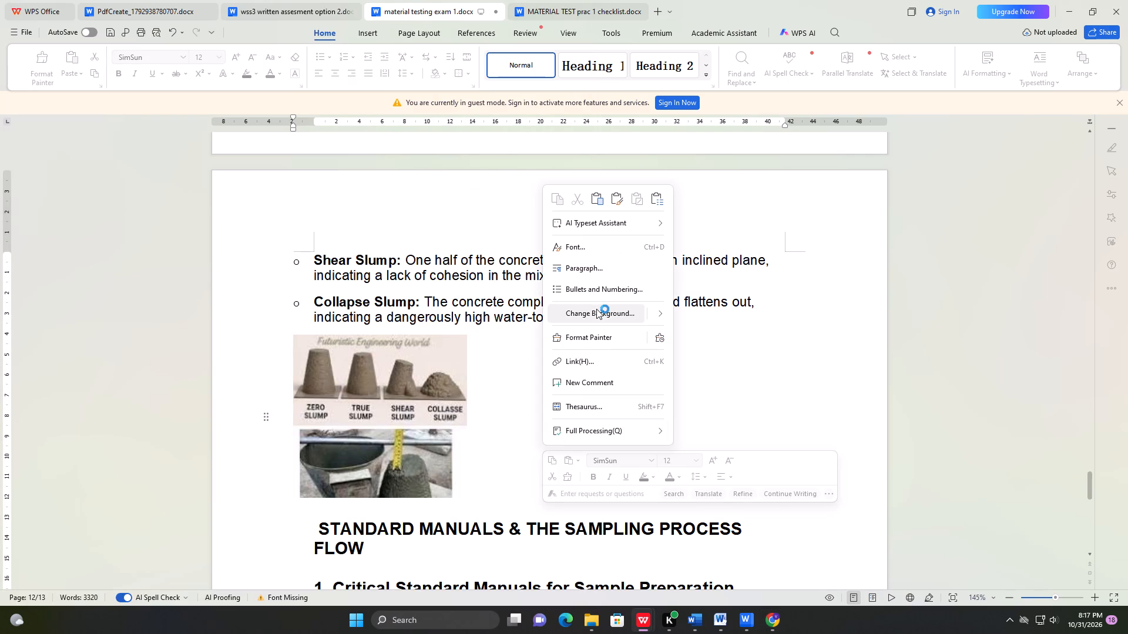
click(598, 202)
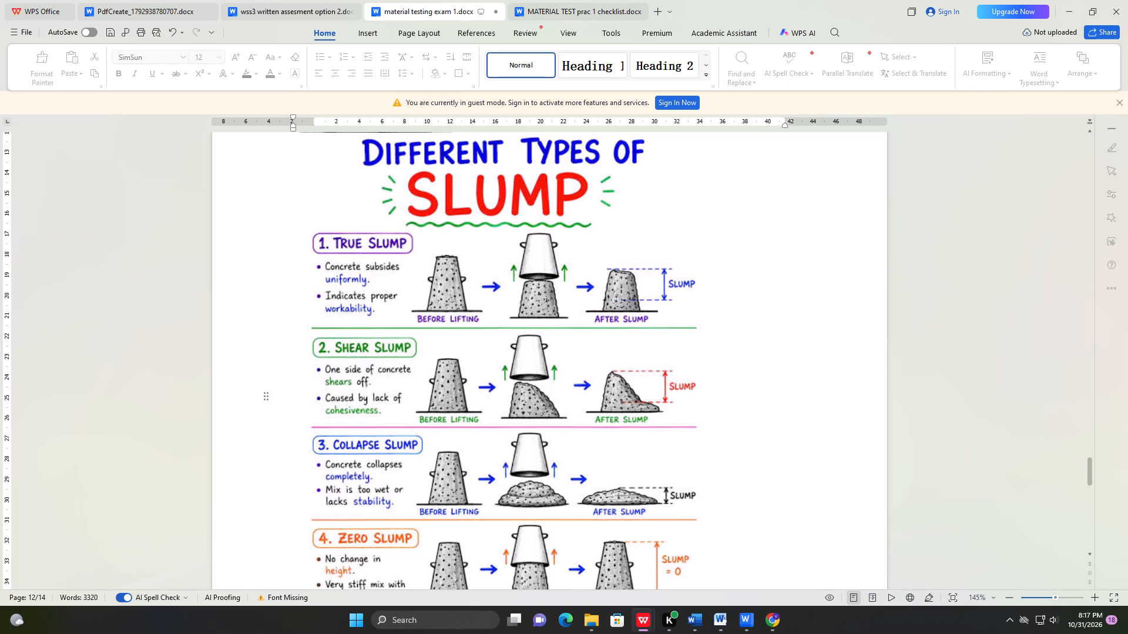
Delete the Futuristic Engineering World slump photo between the Collapse Slump item and the Different Types of Slump diagram.
scroll(404, 315, down, 1)
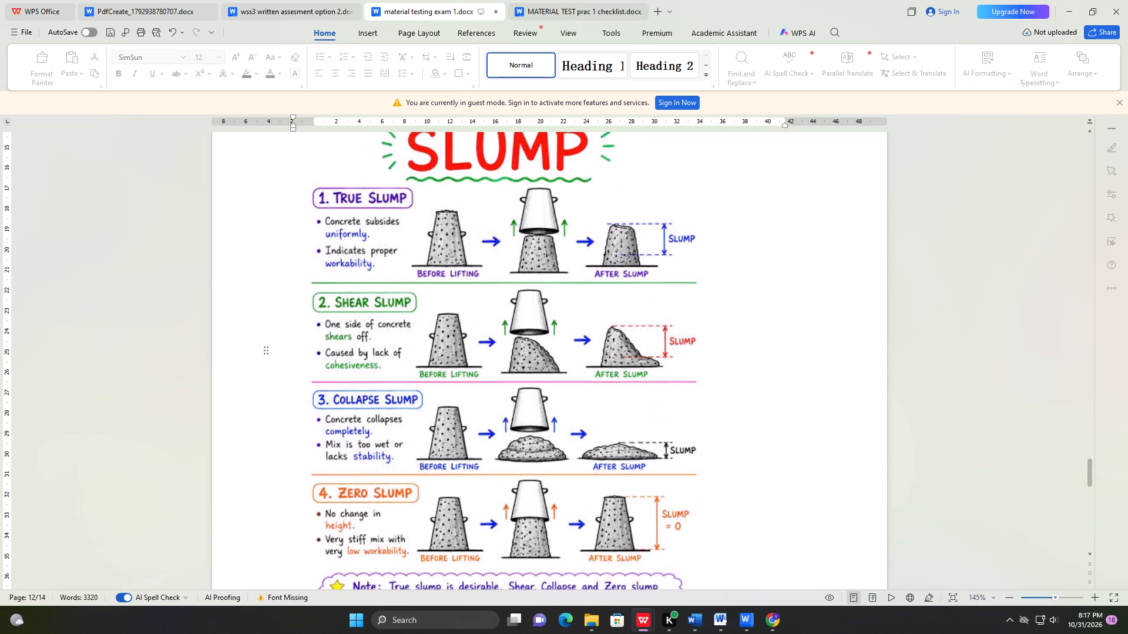
scroll(404, 315, down, 1)
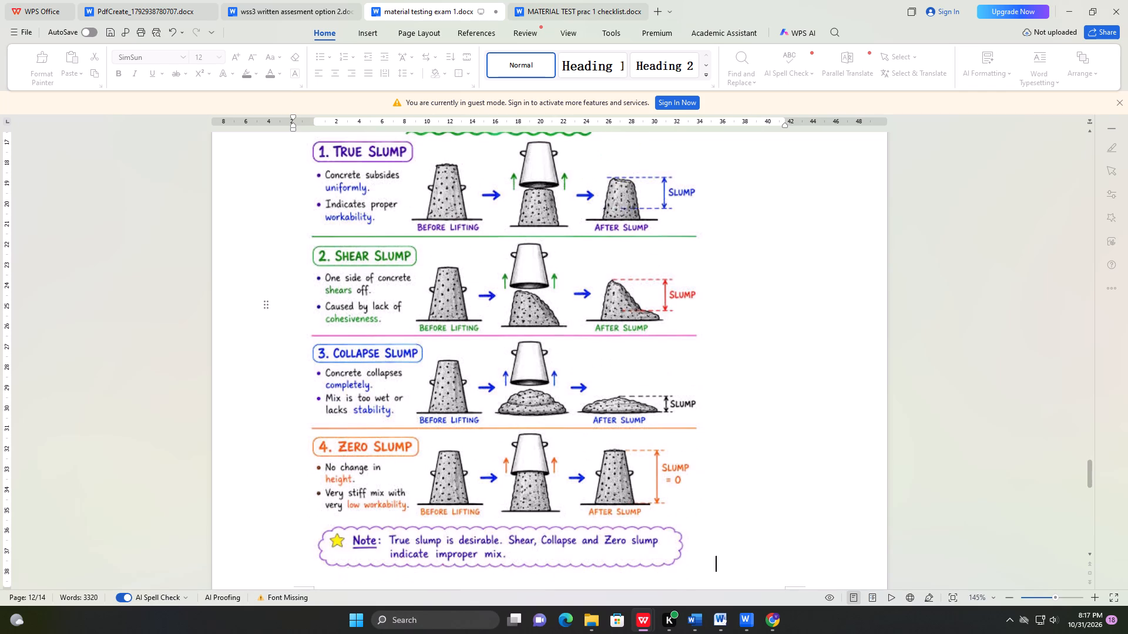
scroll(404, 315, down, 1)
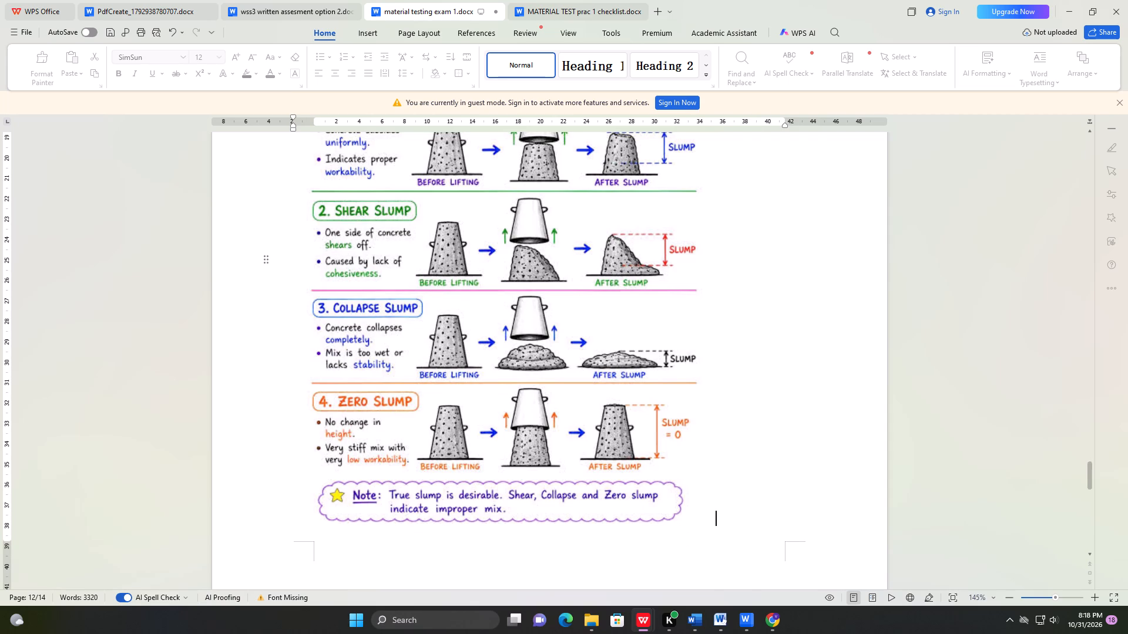
scroll(405, 315, up, 6)
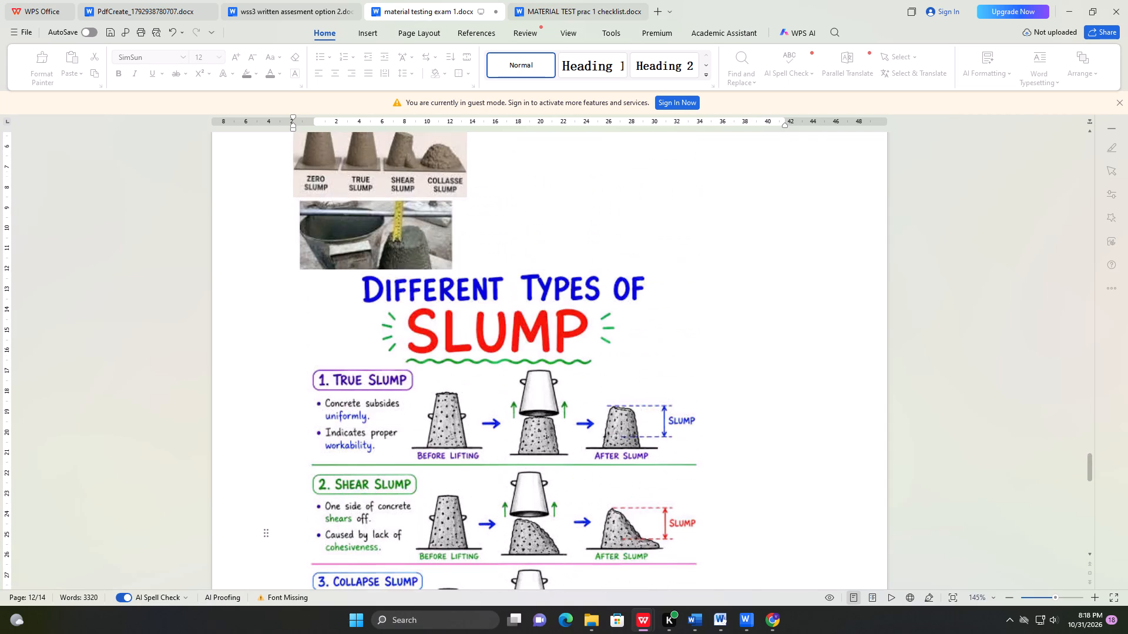
scroll(405, 319, up, 3)
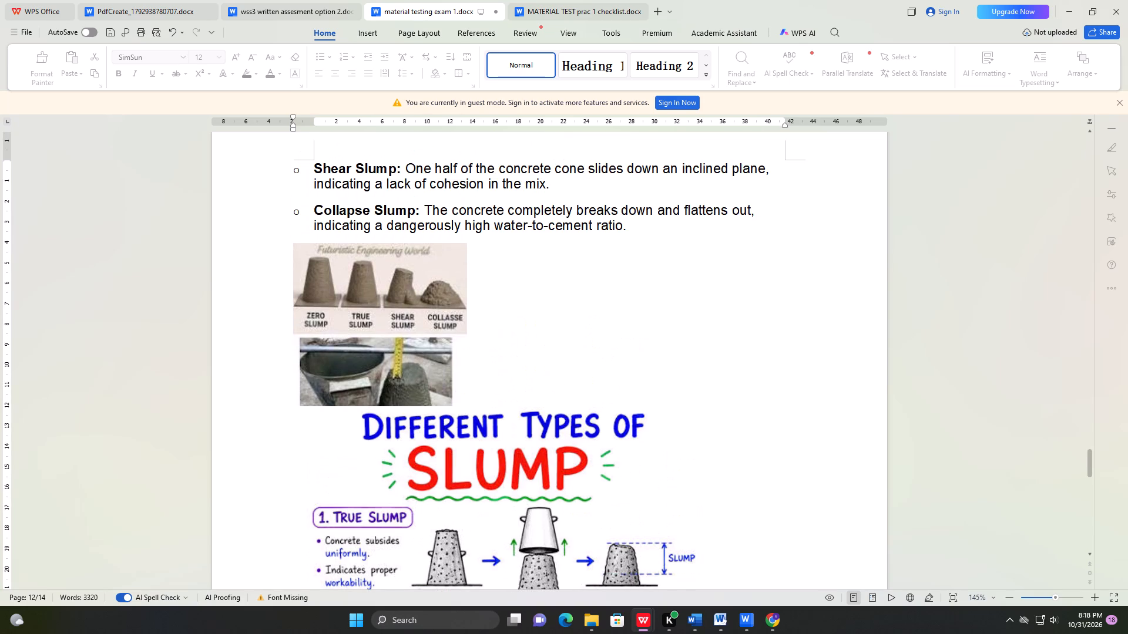
click(370, 315)
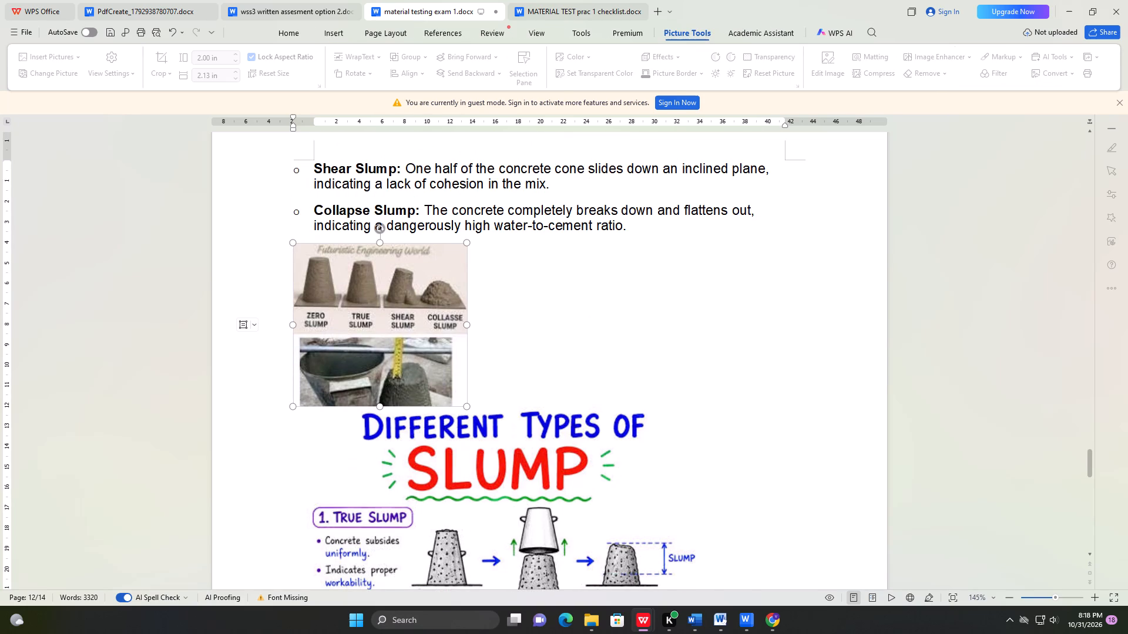
key(BackSpace)
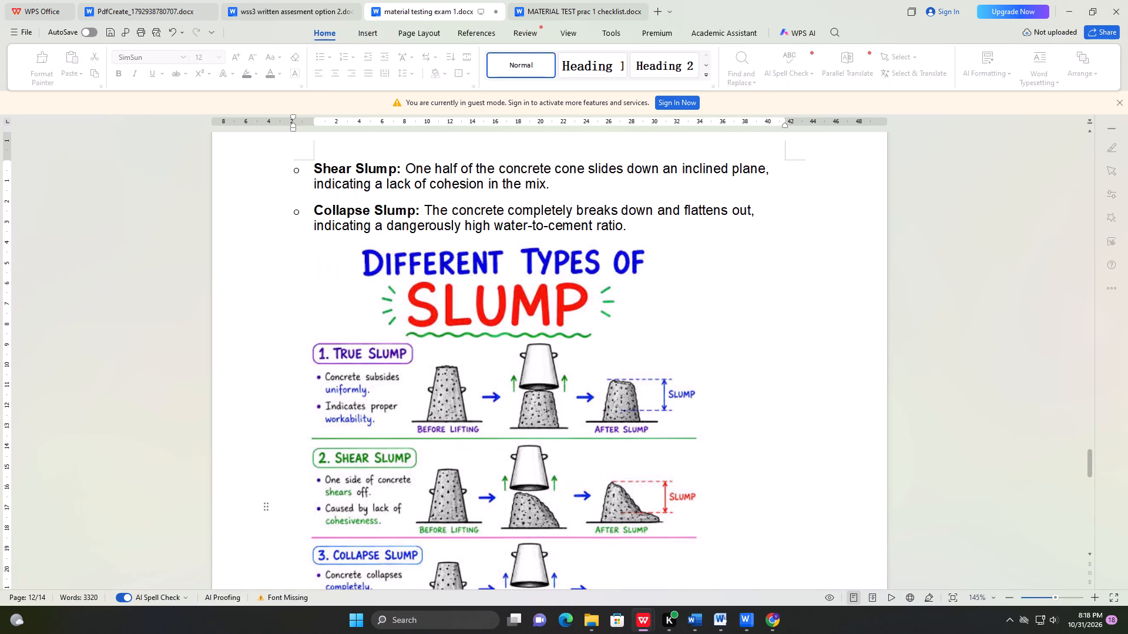
Switch to Chrome, copy the related "What are the types of a slump?" chart image from the true slump results, and return to the document.
scroll(381, 339, down, 3)
scroll(485, 366, down, 2)
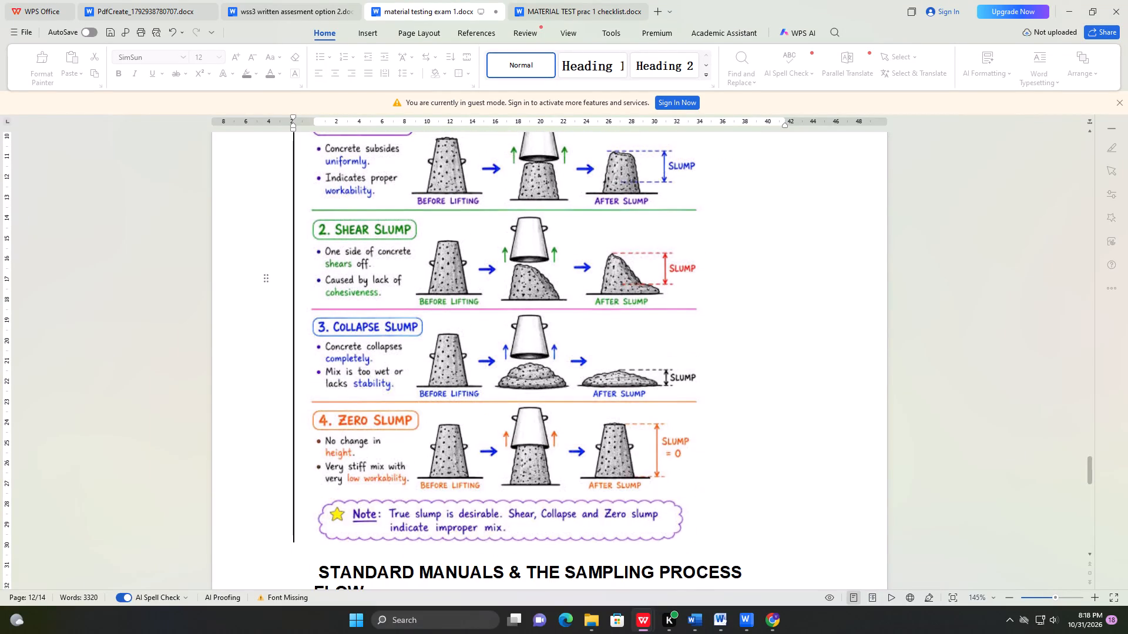
scroll(509, 370, down, 2)
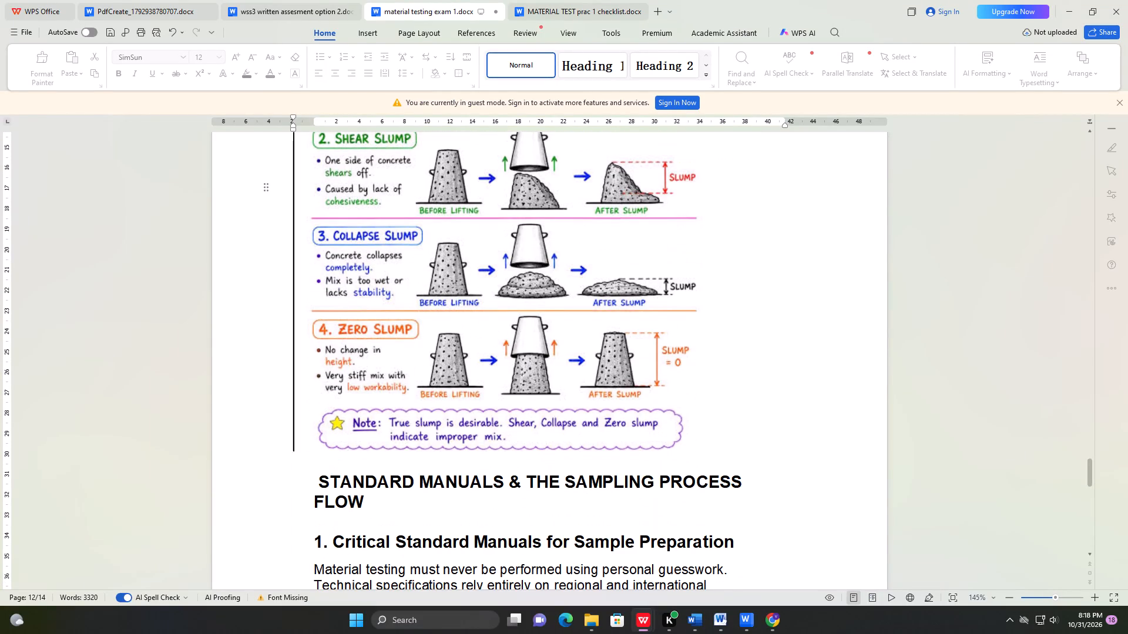
scroll(499, 375, up, 5)
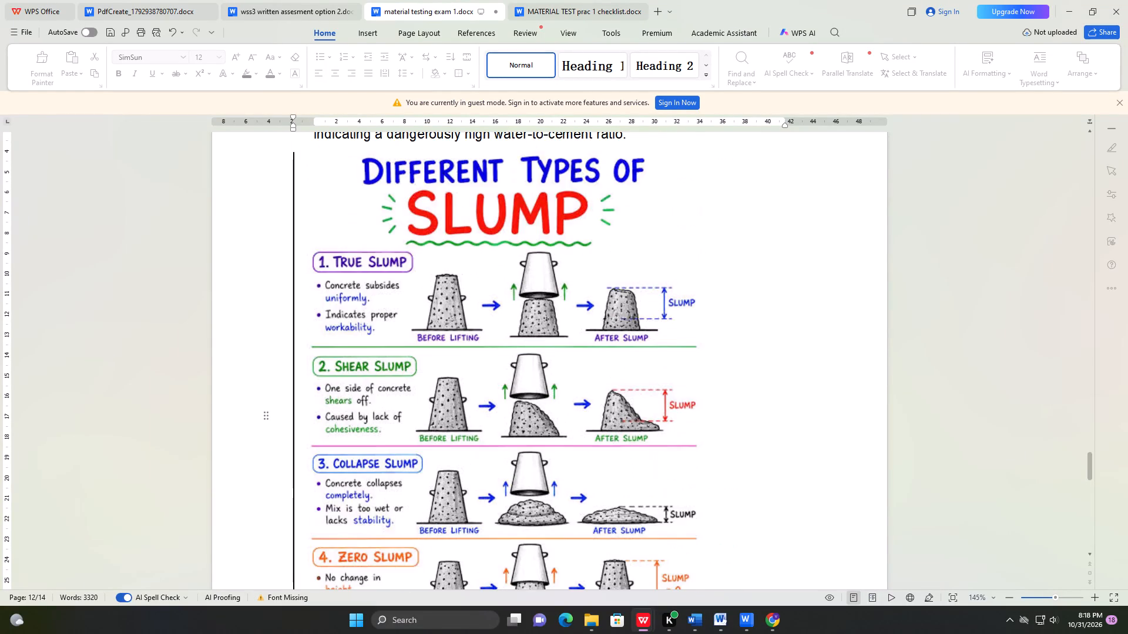
scroll(499, 375, up, 2)
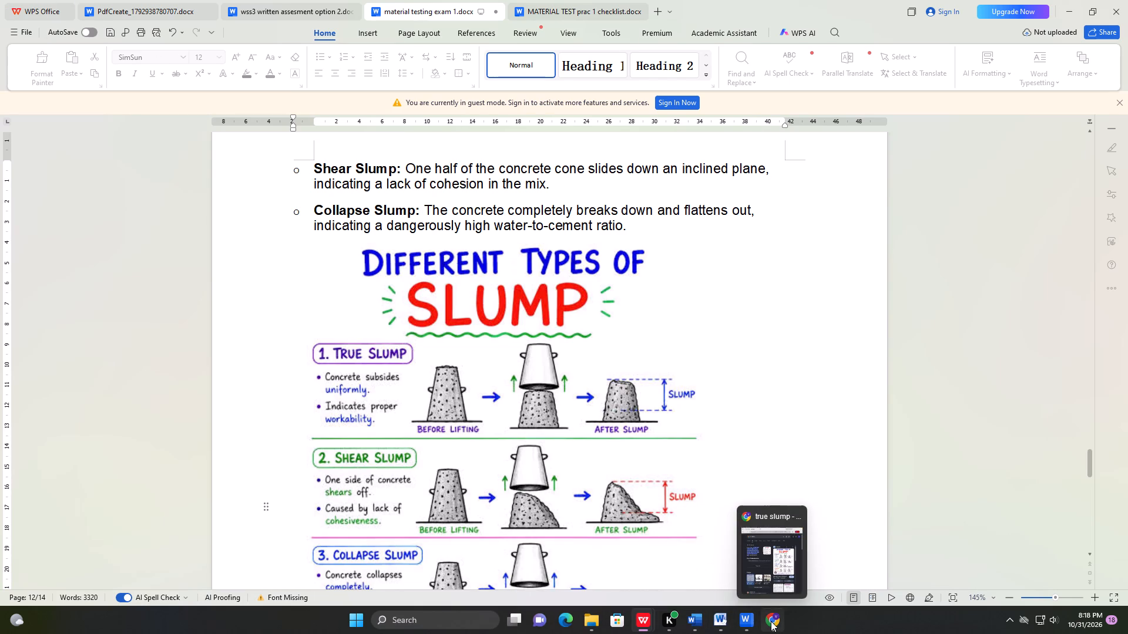
click(790, 557)
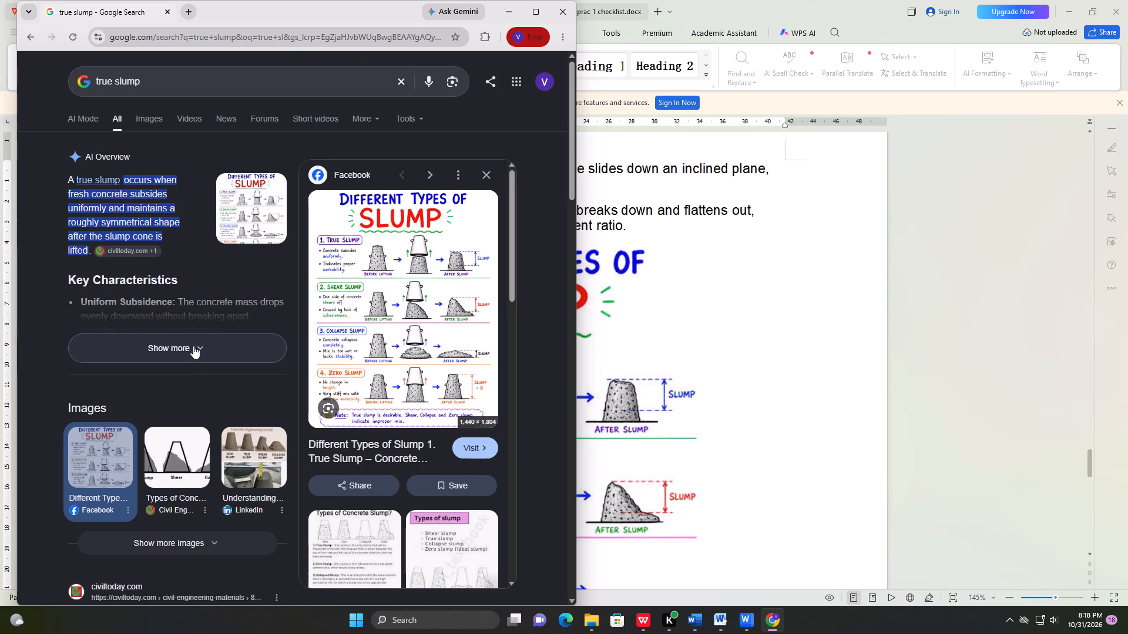
scroll(397, 485, down, 1)
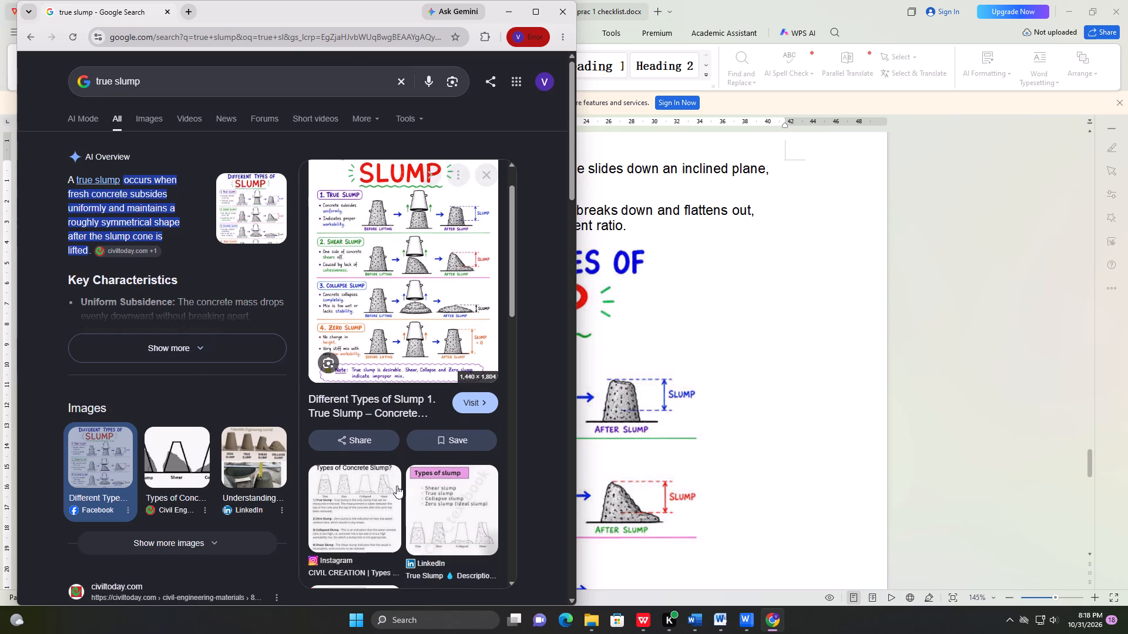
scroll(397, 485, down, 2)
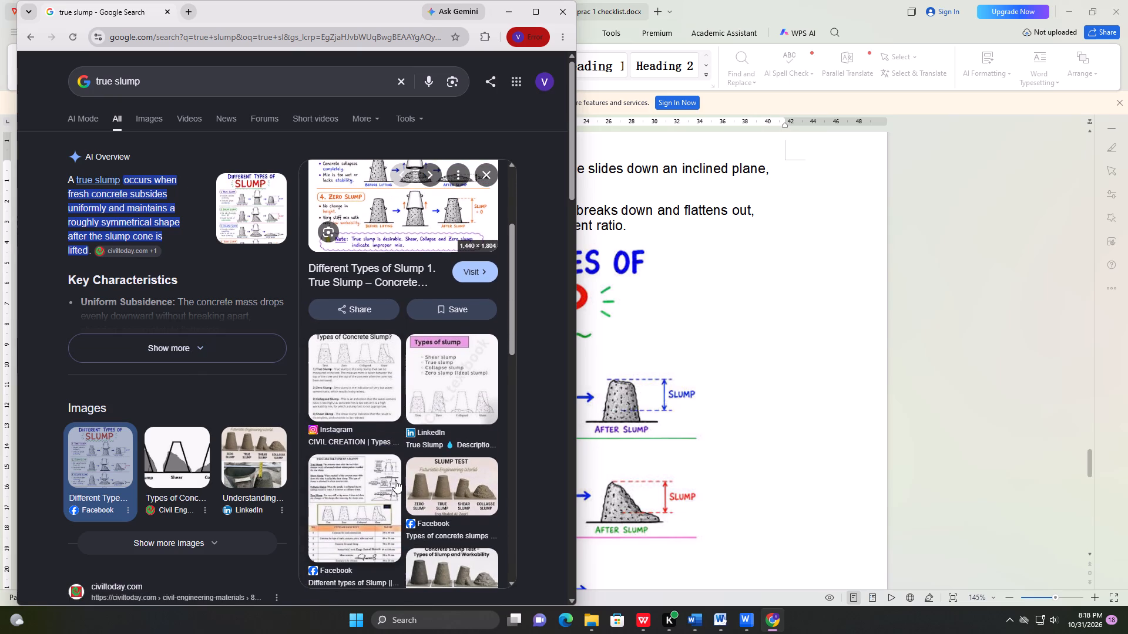
click(370, 481)
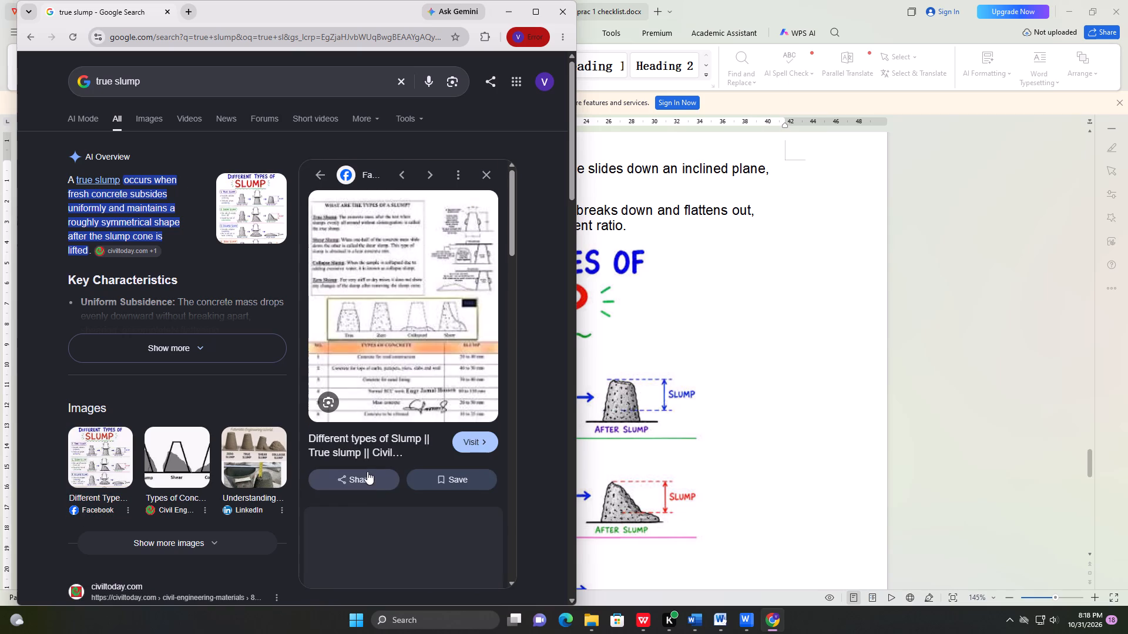
right_click(382, 377)
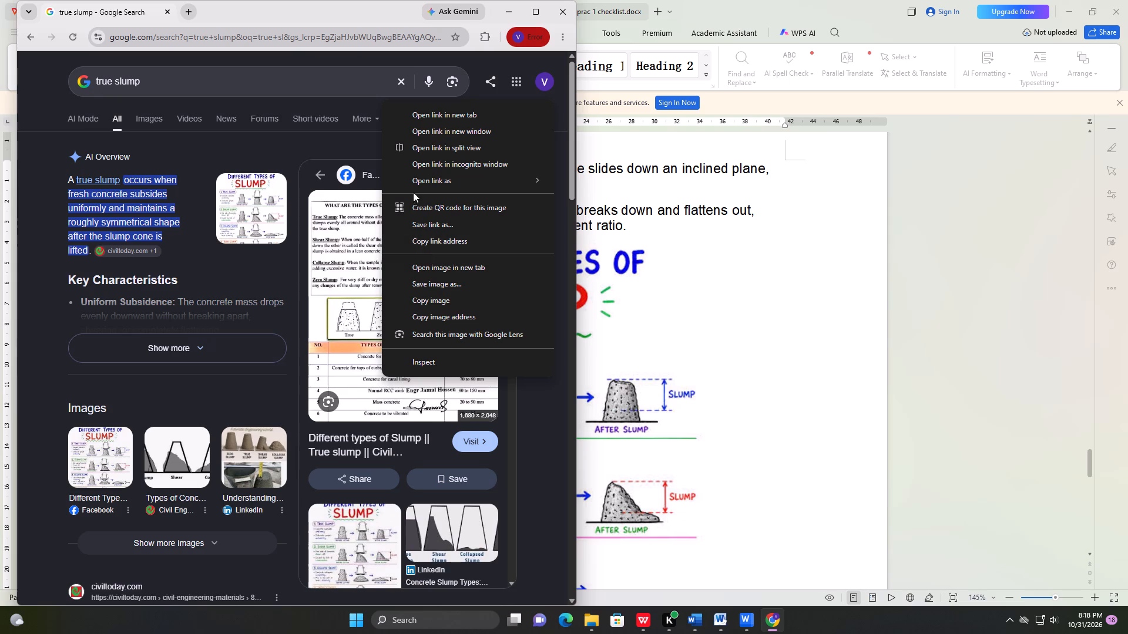
click(435, 301)
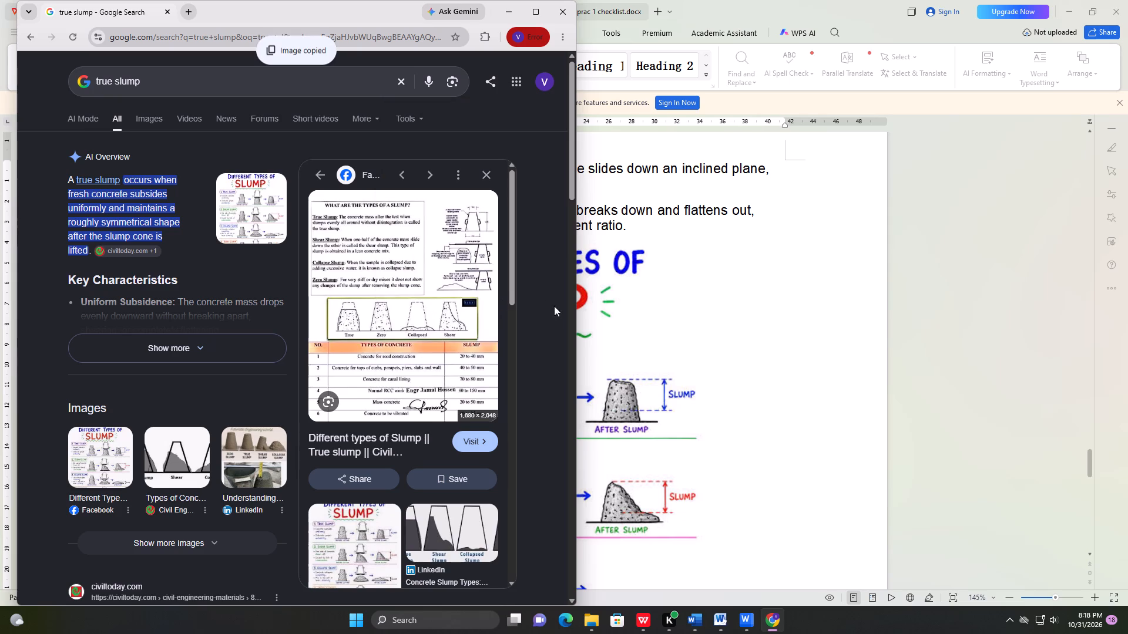
click(509, 16)
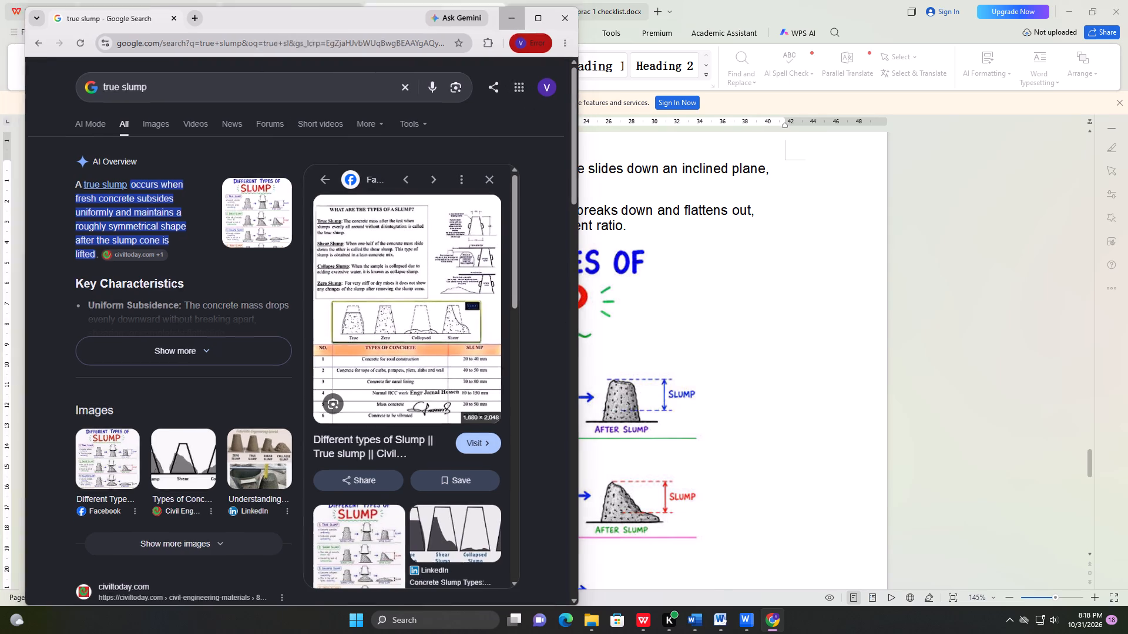
Paste the copied "What are the types of a slump?" chart after the Different Types of Slump diagram, above the STANDARD MANUALS heading.
scroll(614, 566, down, 6)
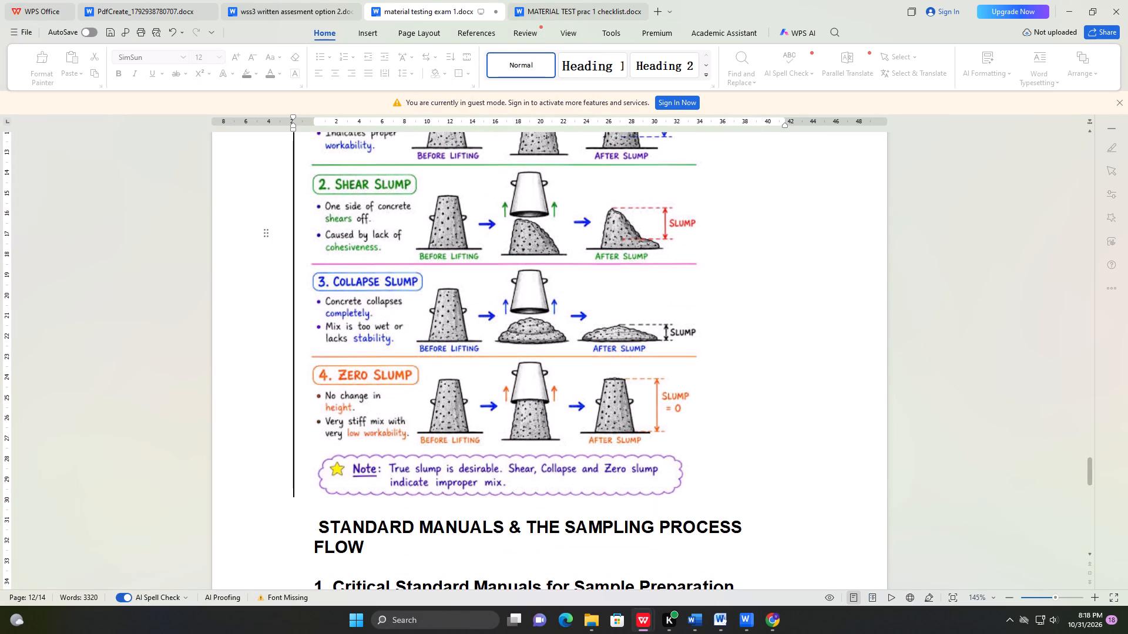
click(706, 495)
click(728, 490)
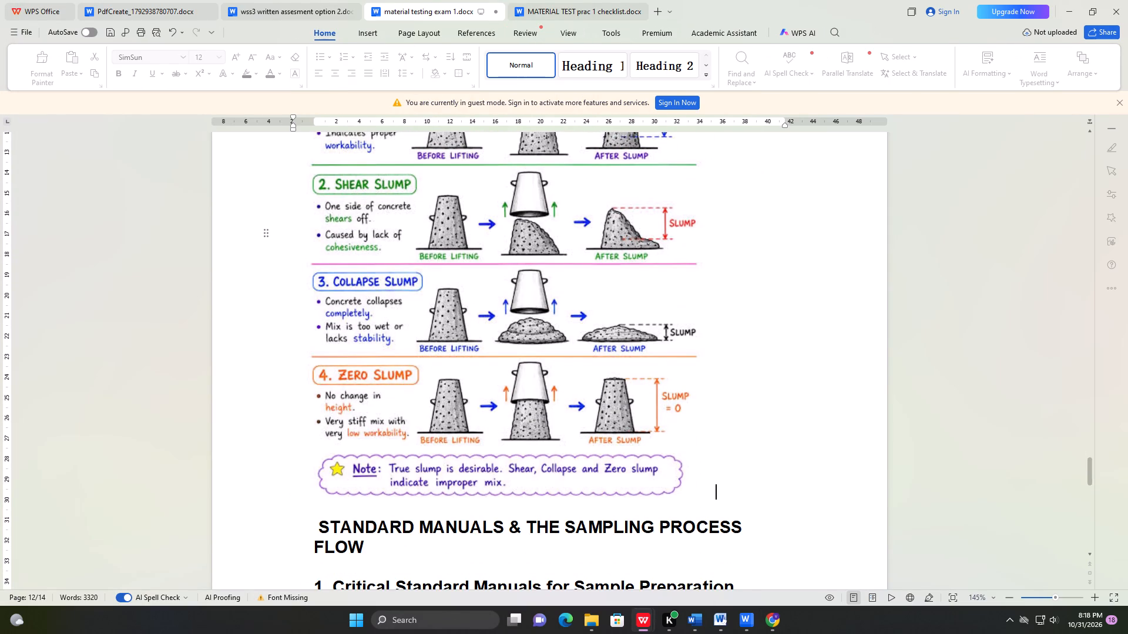
right_click(728, 490)
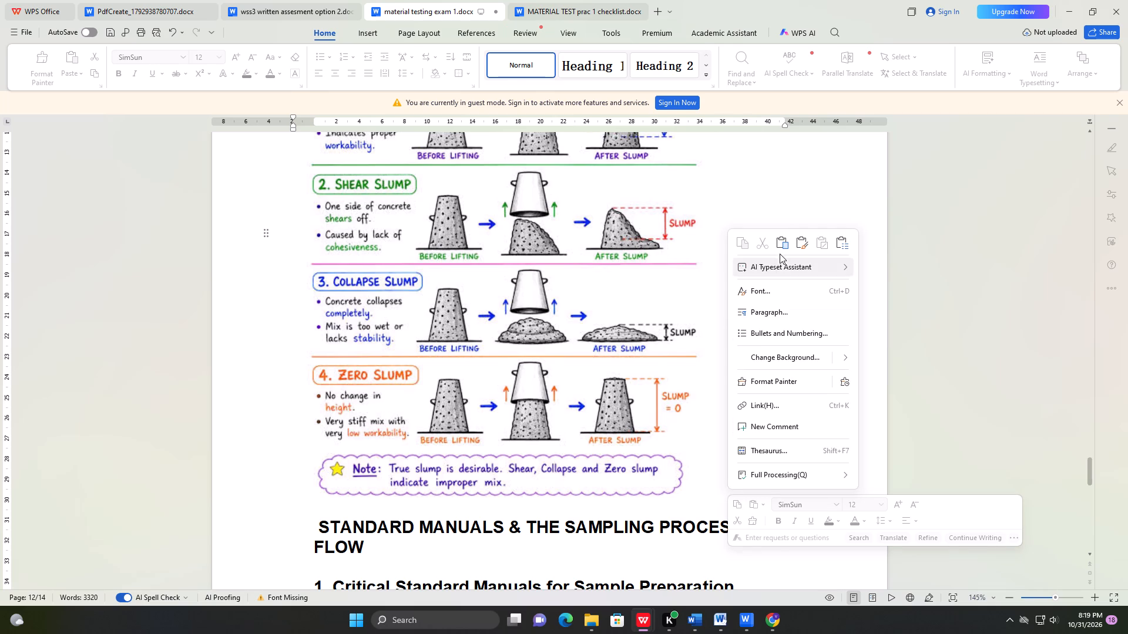
click(780, 248)
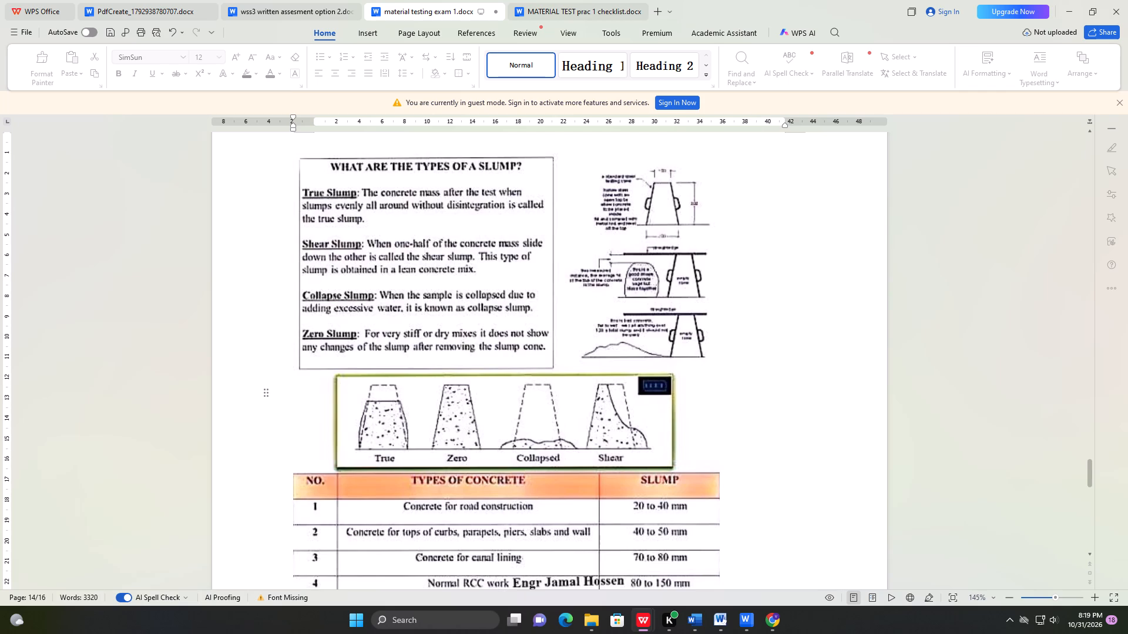
Examine the pasted chart's slump descriptions, cone diagrams and concrete types table.
scroll(539, 334, down, 4)
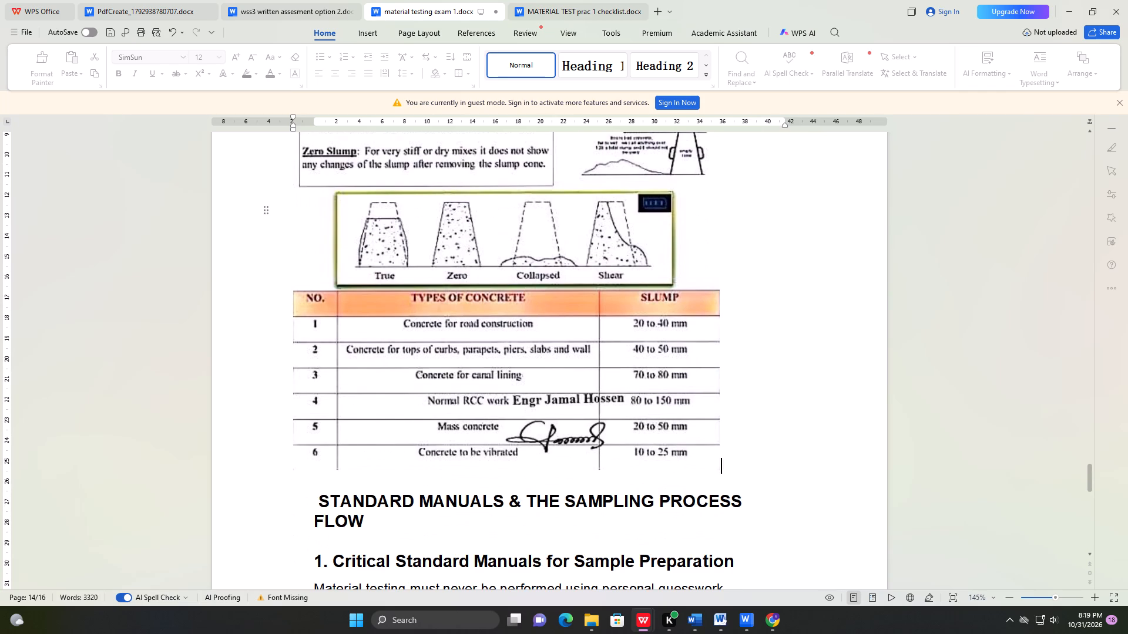
scroll(539, 334, down, 1)
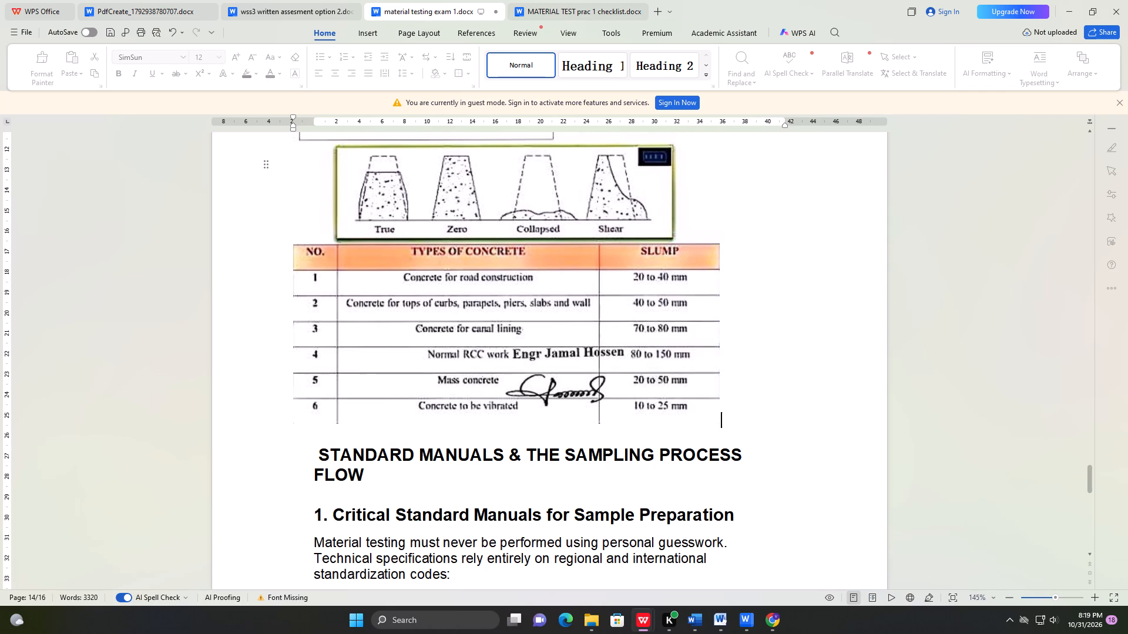
scroll(521, 312, up, 1)
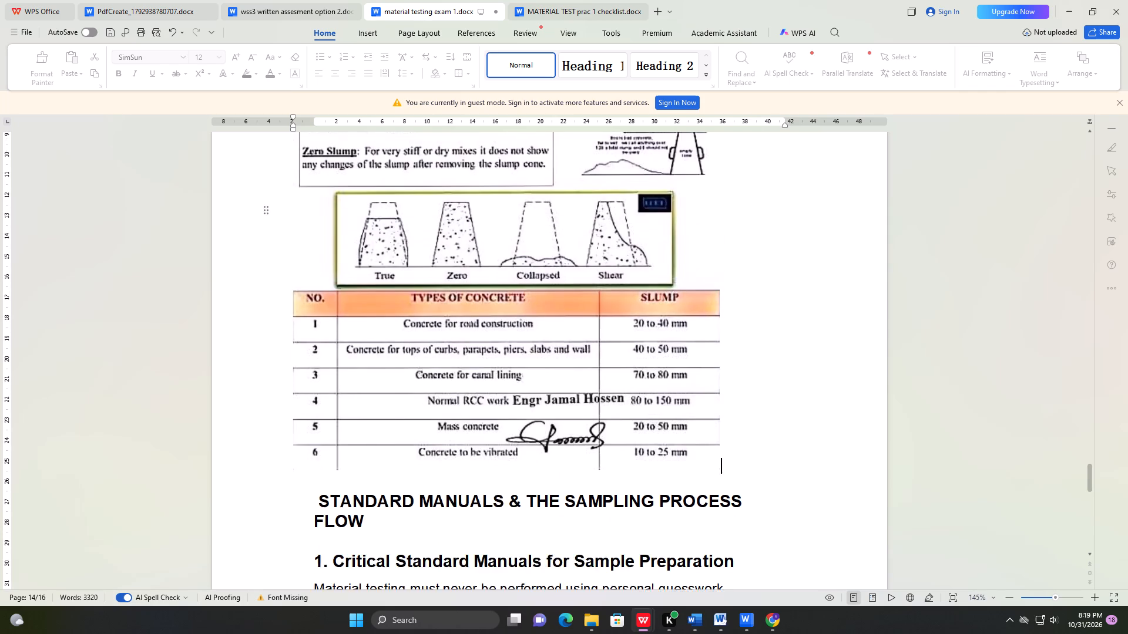
scroll(521, 312, up, 1)
scroll(521, 312, down, 1)
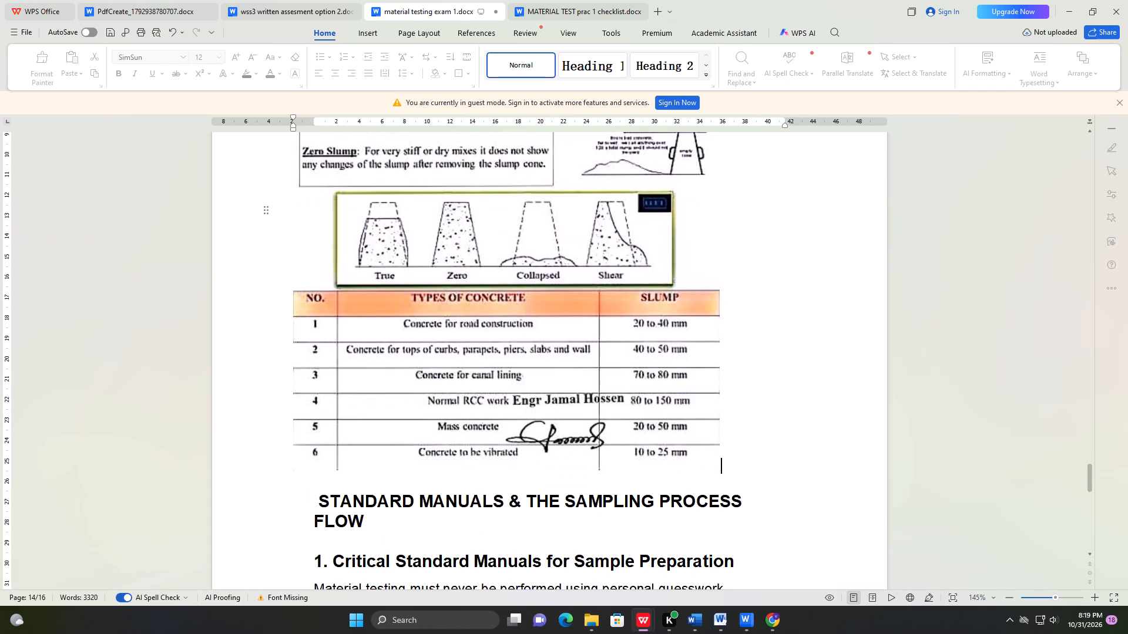
scroll(521, 312, up, 2)
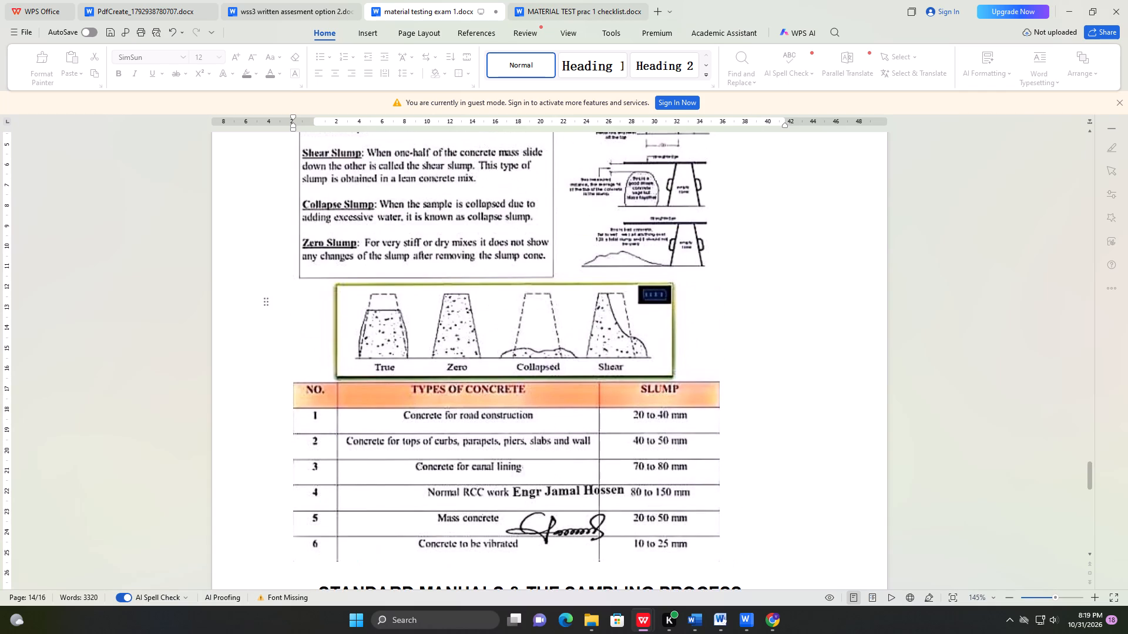
click(521, 312)
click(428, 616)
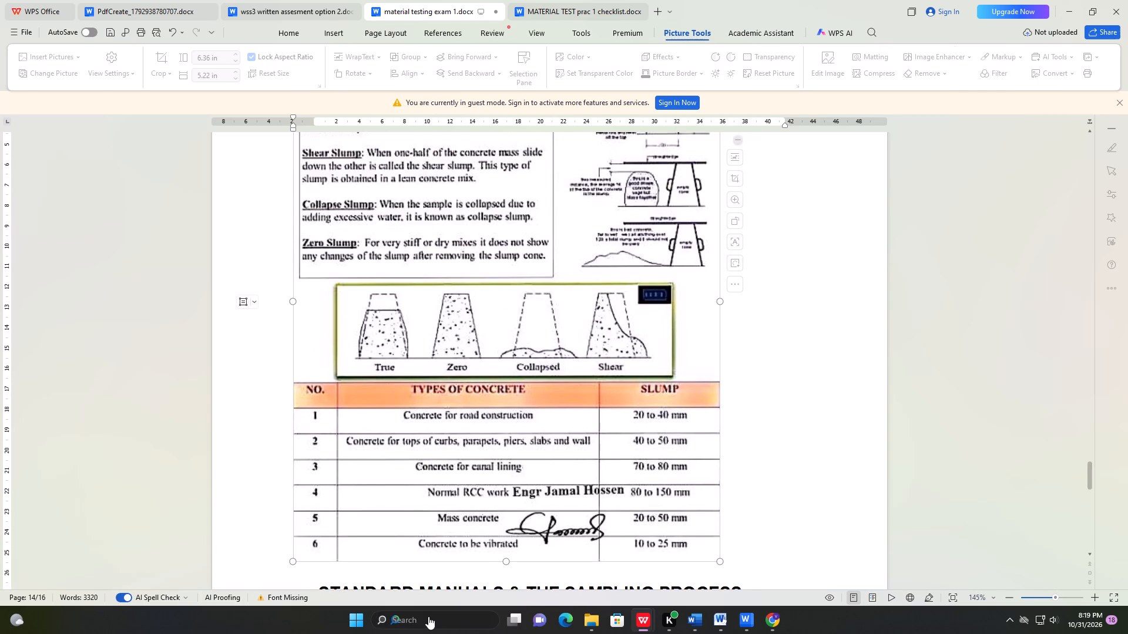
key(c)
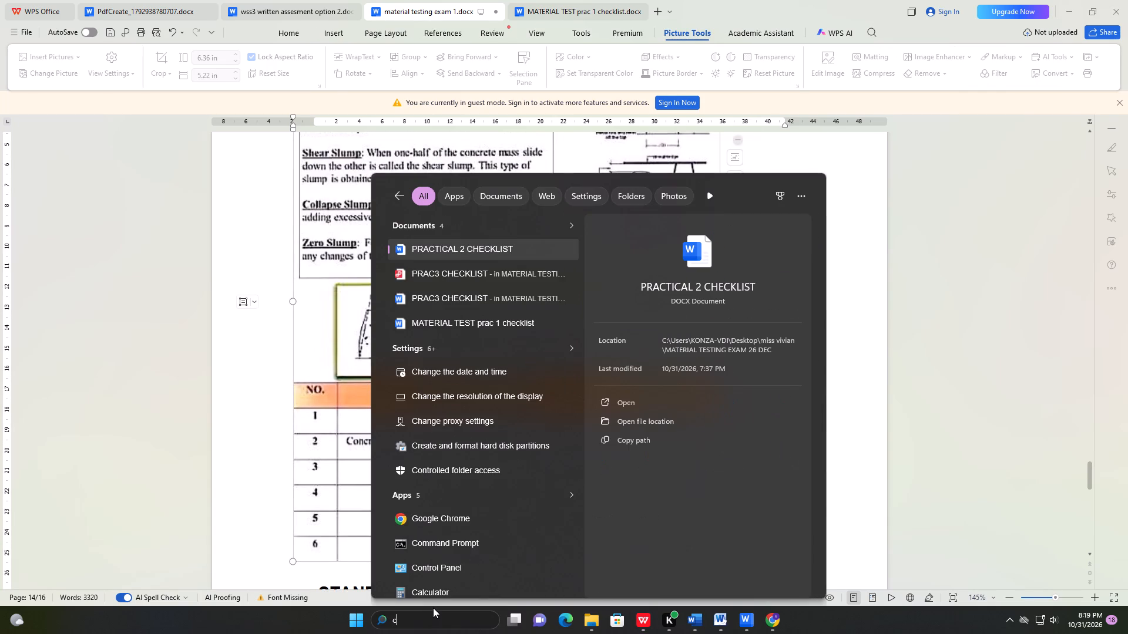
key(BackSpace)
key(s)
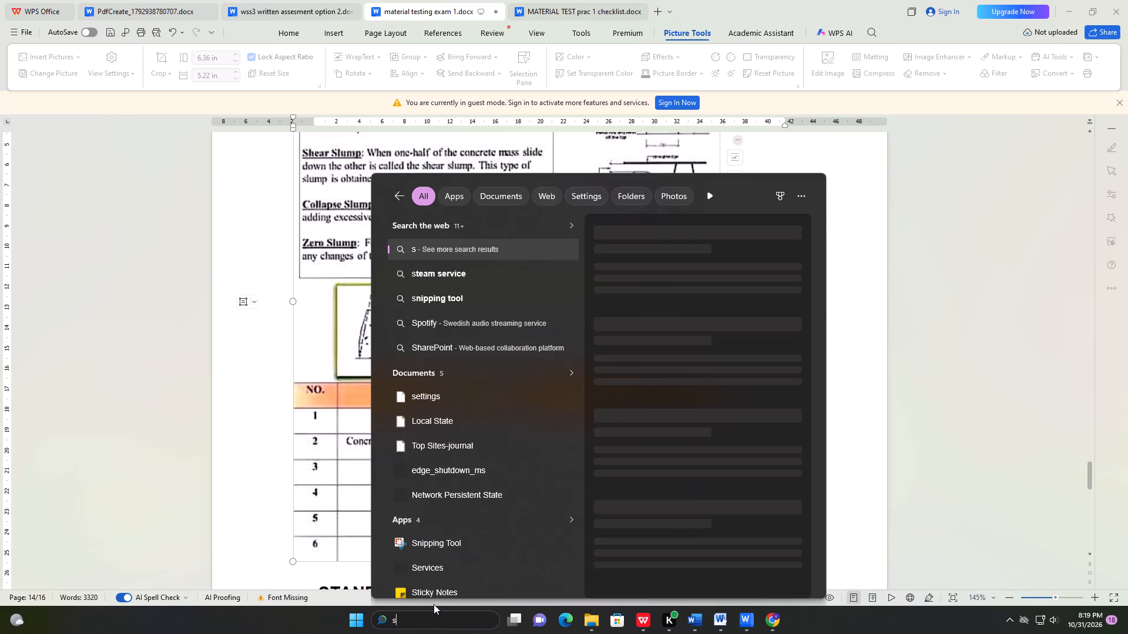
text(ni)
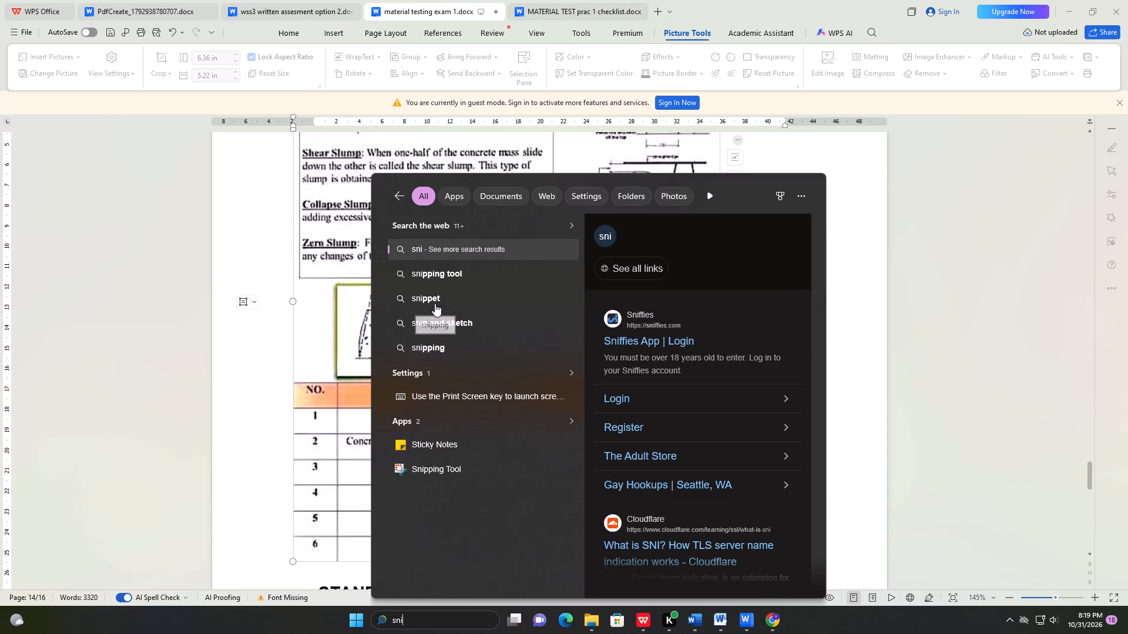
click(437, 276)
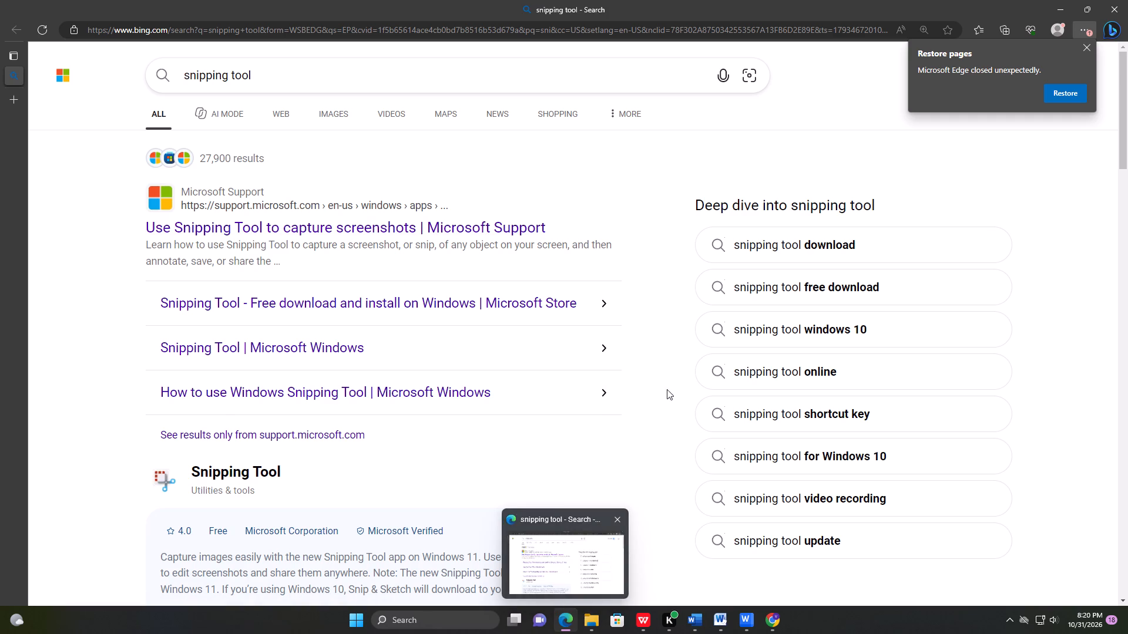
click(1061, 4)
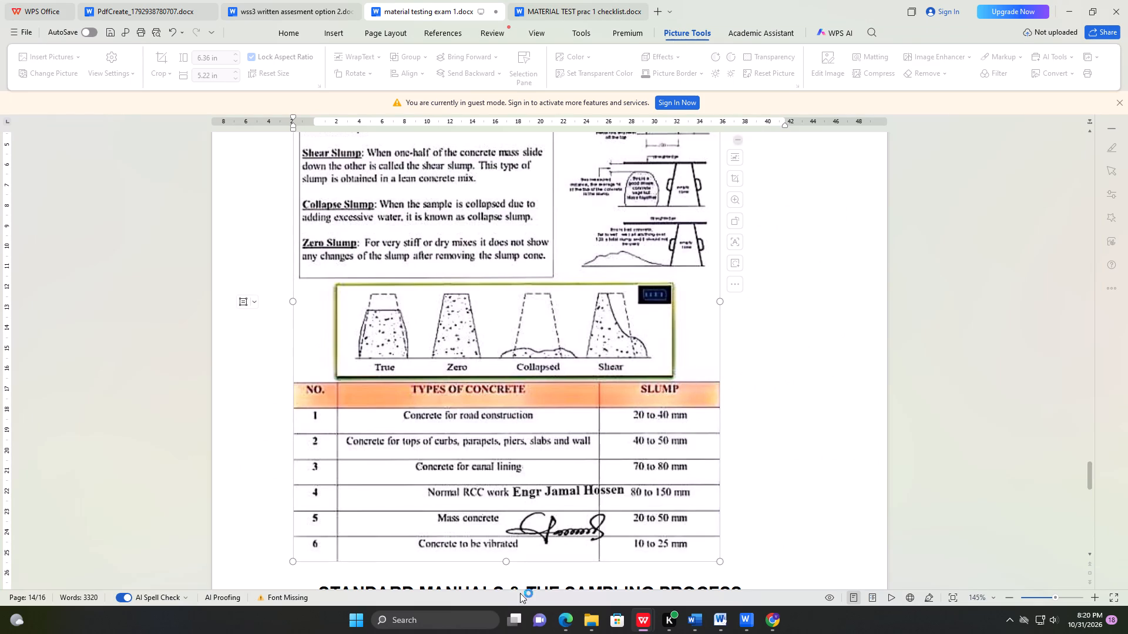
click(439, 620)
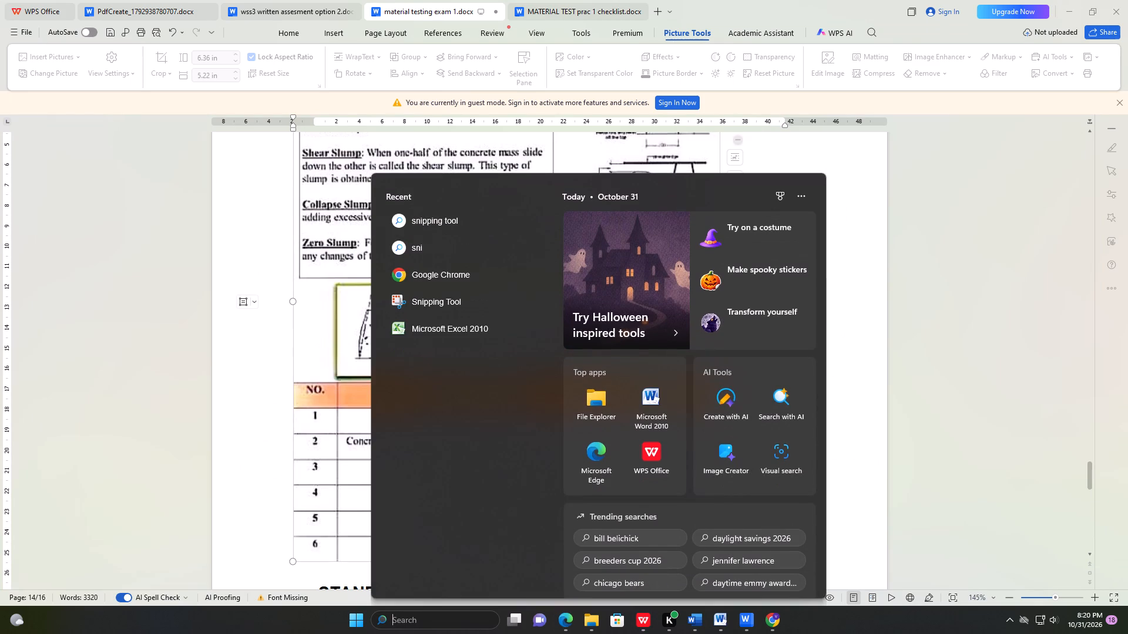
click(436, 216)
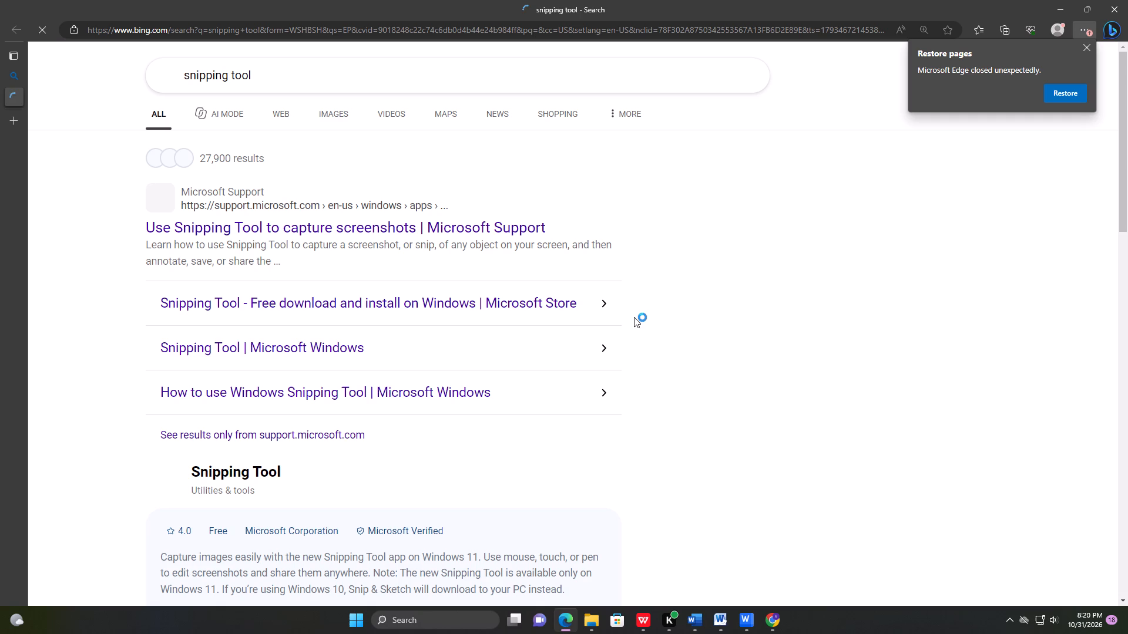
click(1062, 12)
Switch to the Snipping Tool app.
click(464, 618)
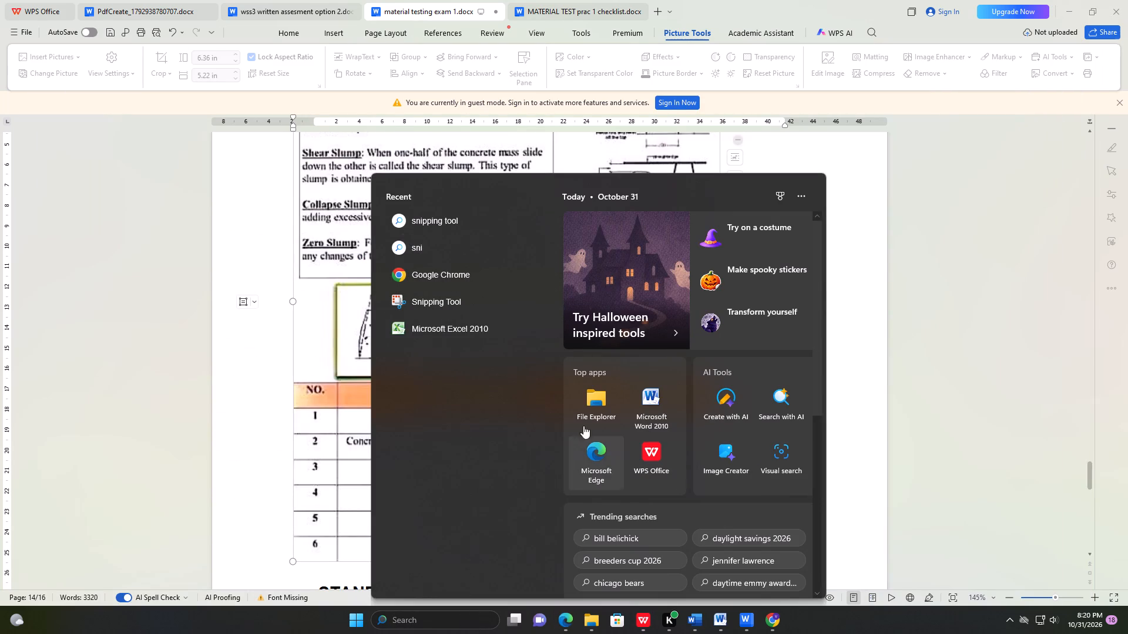
click(461, 303)
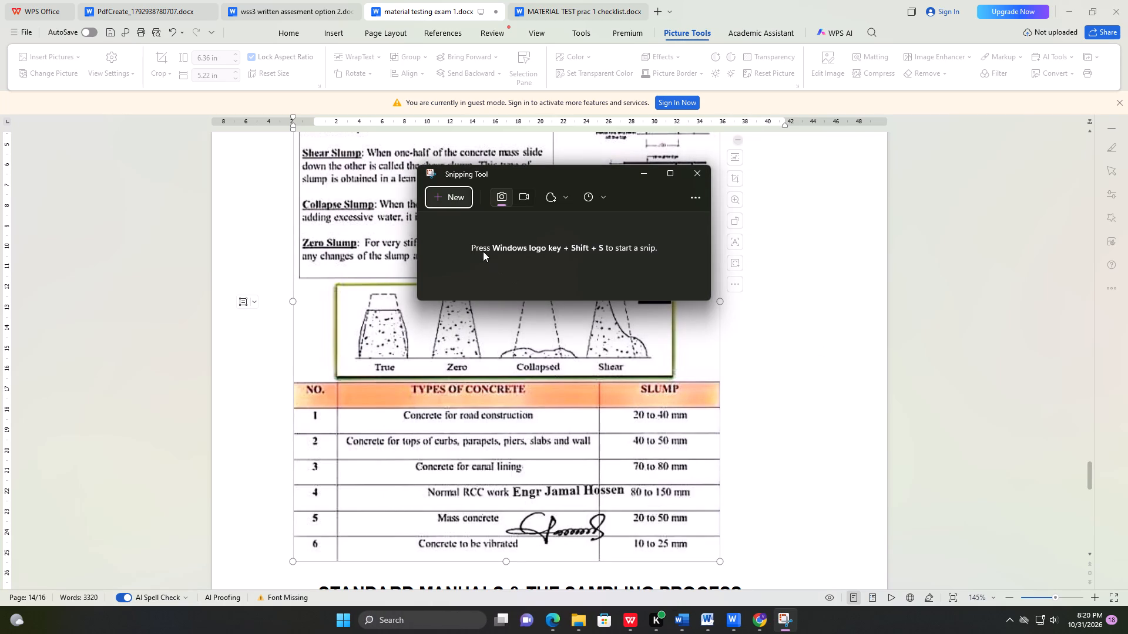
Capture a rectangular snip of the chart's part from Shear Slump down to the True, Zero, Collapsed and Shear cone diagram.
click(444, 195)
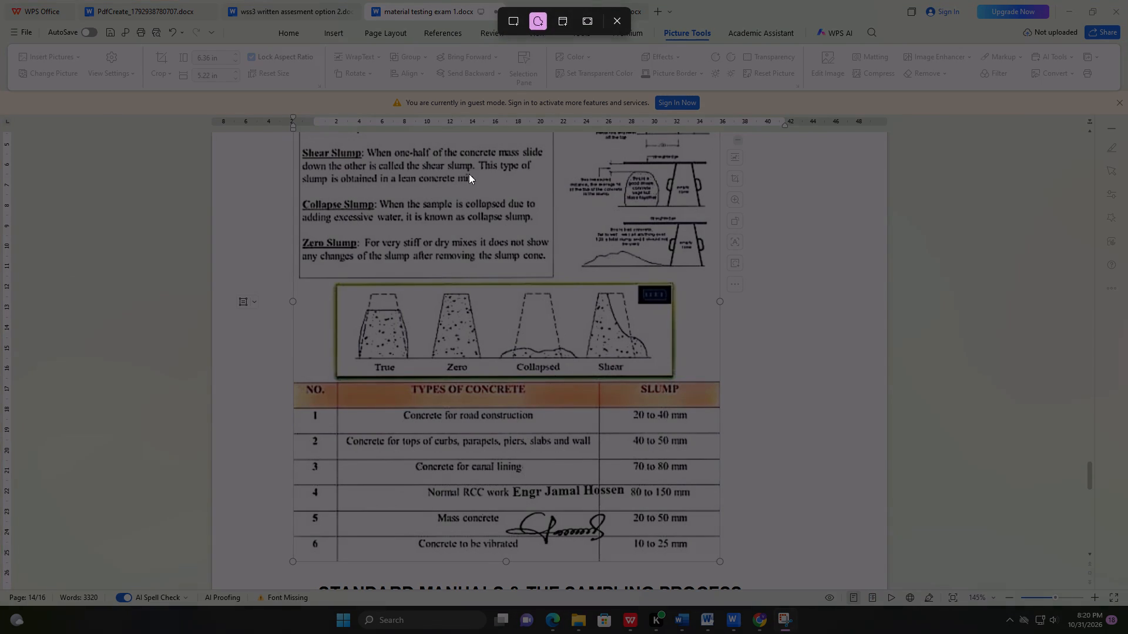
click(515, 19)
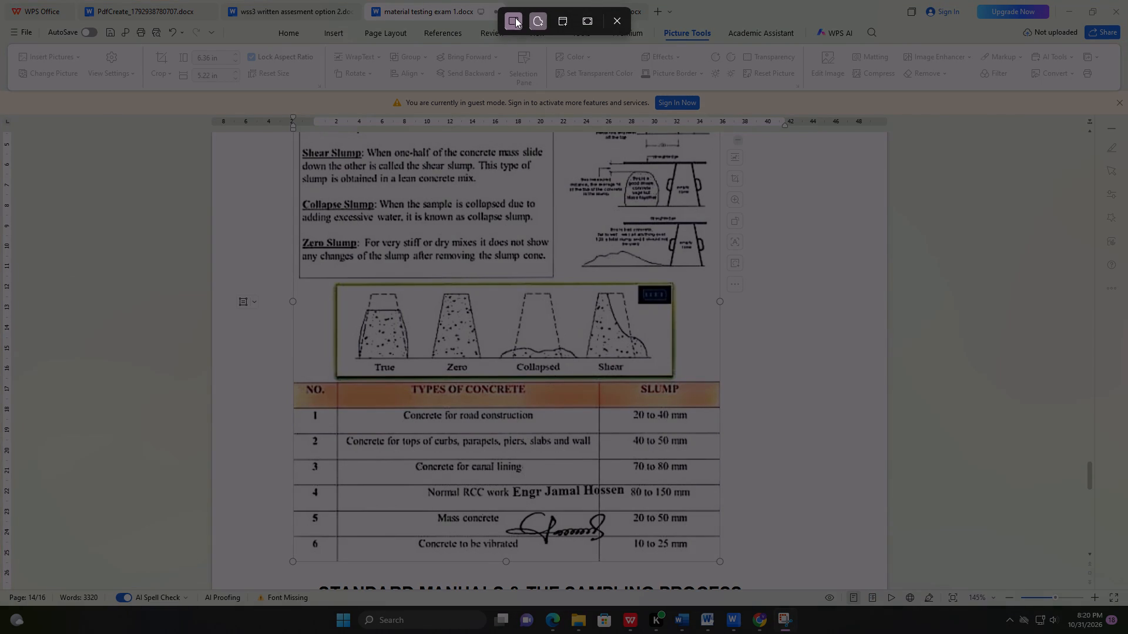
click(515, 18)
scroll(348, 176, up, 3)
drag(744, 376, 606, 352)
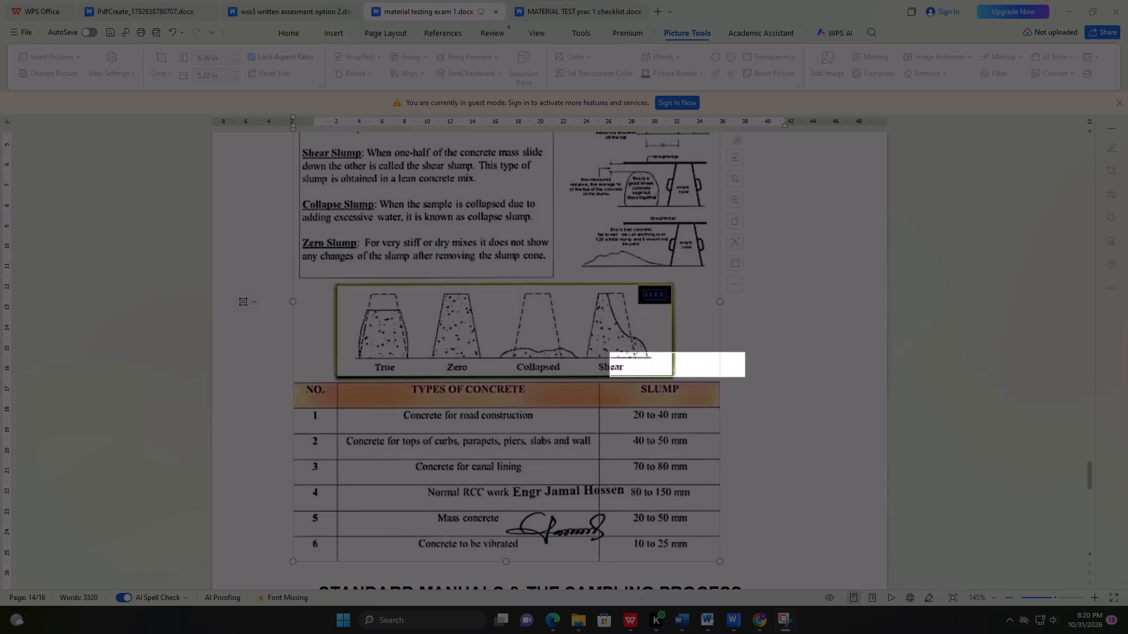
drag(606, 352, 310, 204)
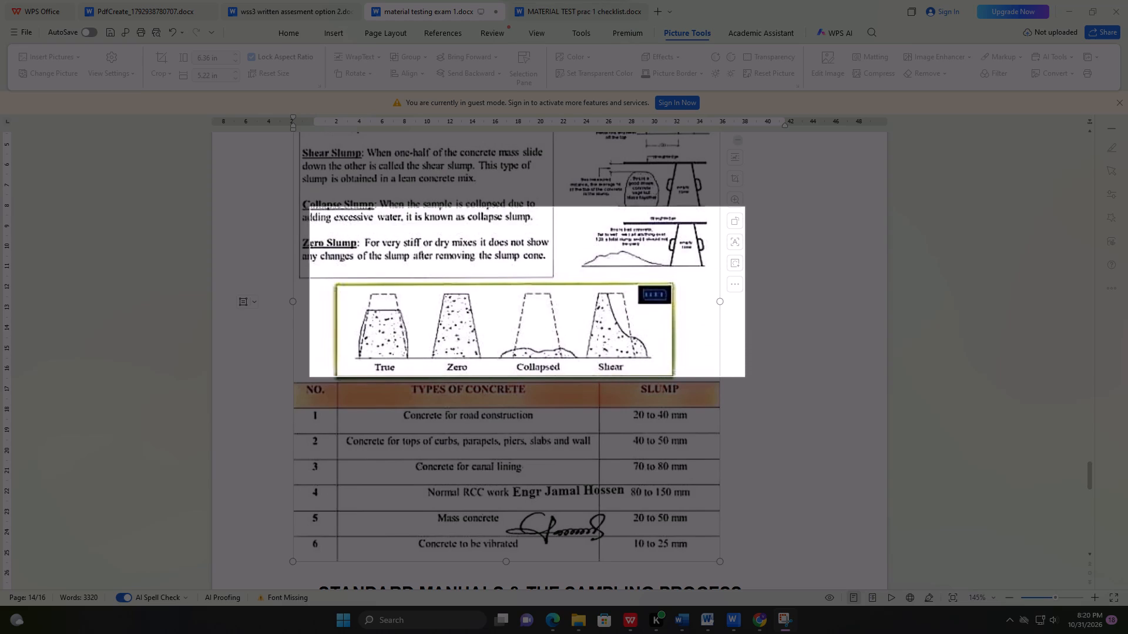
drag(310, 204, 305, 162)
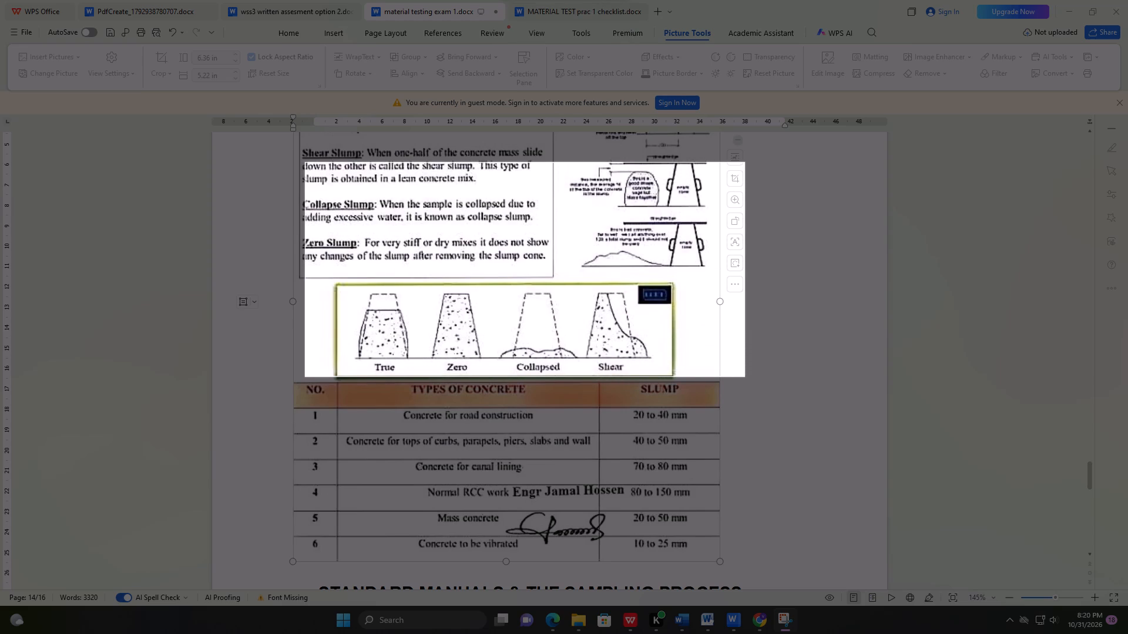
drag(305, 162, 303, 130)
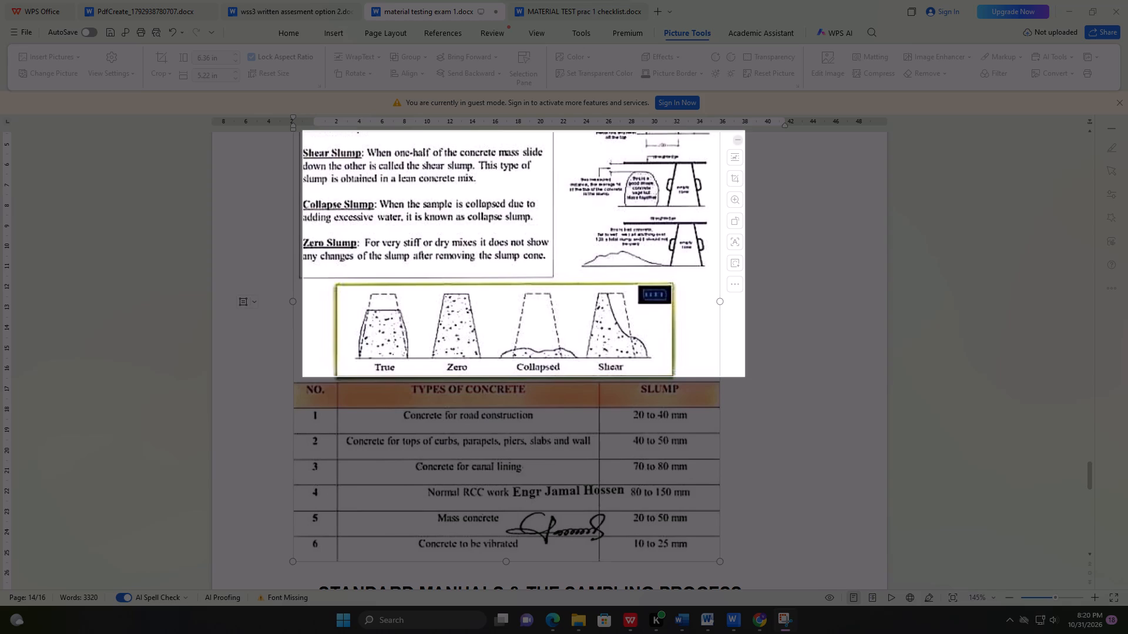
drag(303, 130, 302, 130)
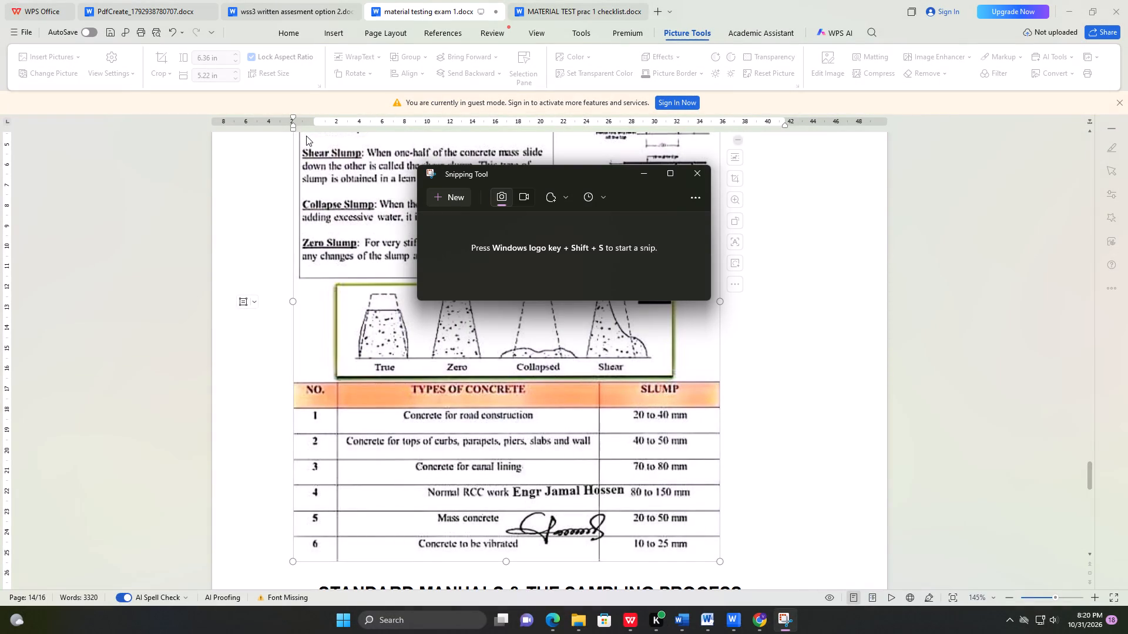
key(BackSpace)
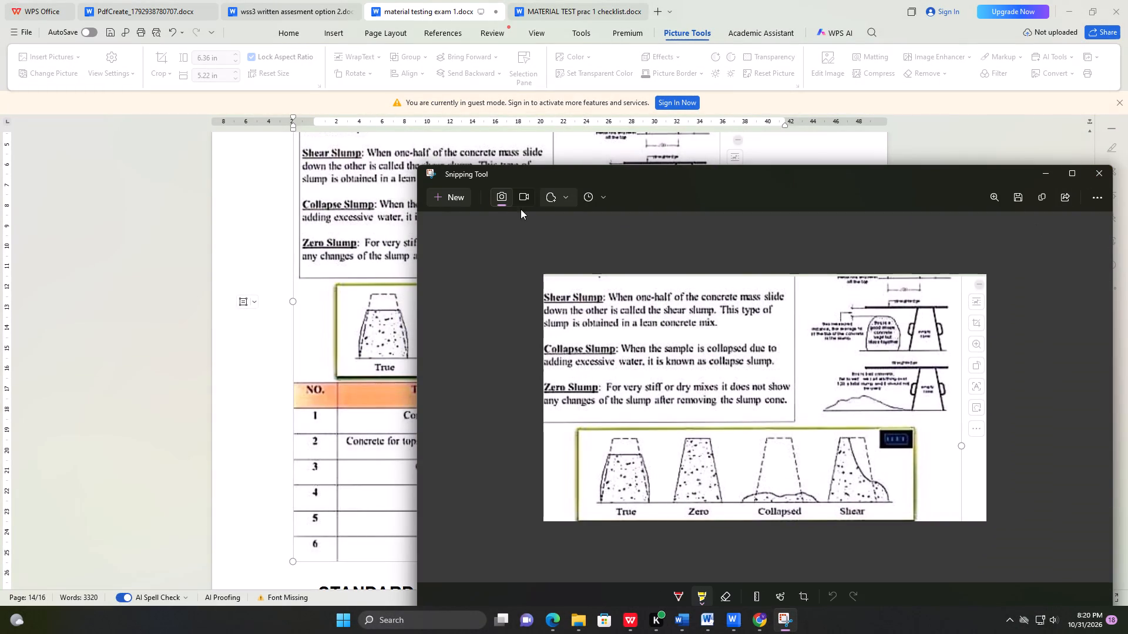
Capture a rectangular snip of the chart's Types of Concrete and Slump table, covering the header and rows 1 to 6.
click(449, 196)
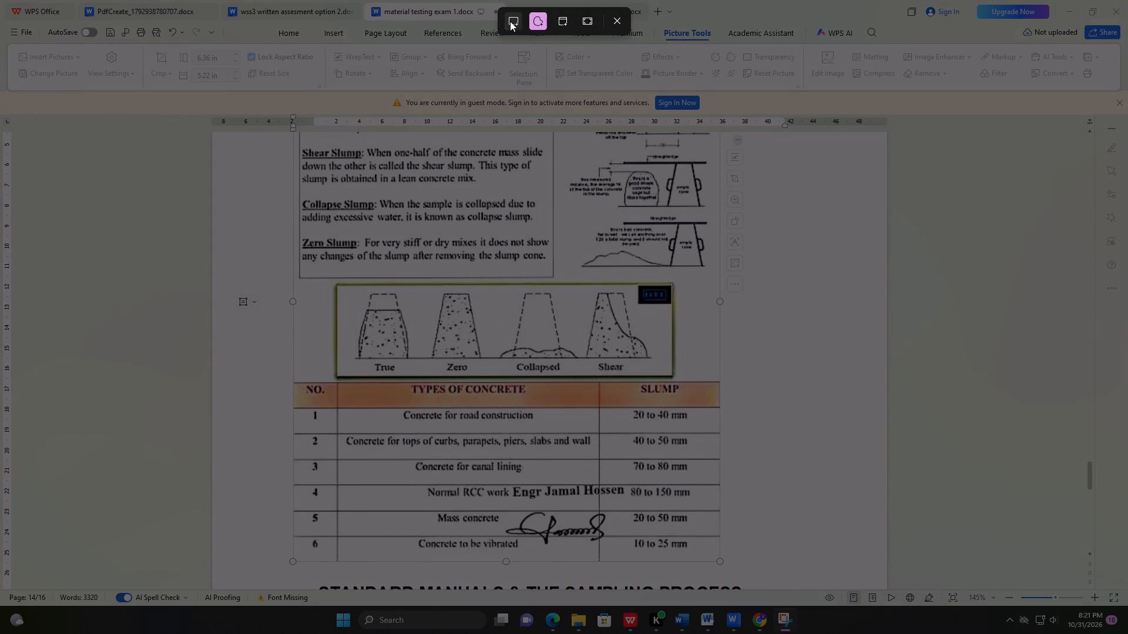
click(510, 21)
drag(287, 376, 296, 381)
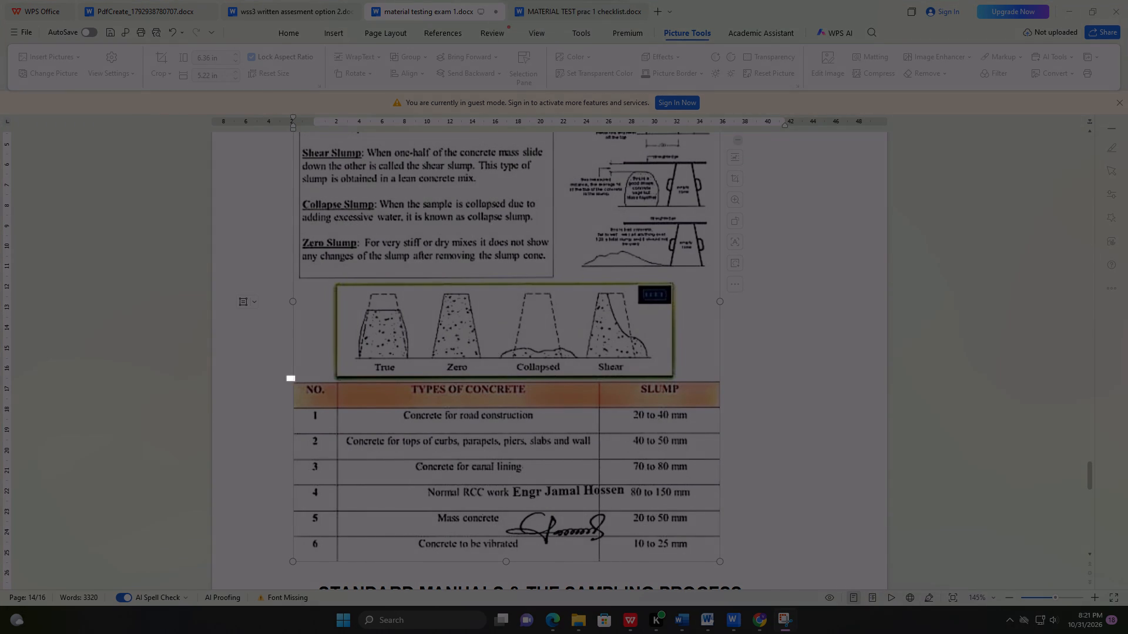
drag(296, 381, 511, 450)
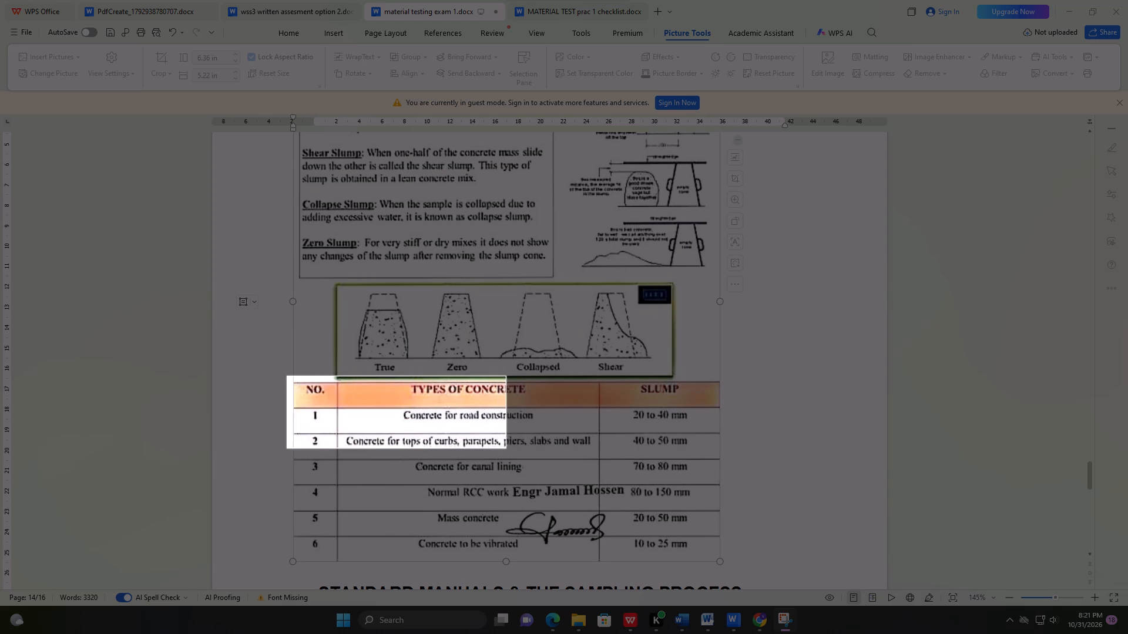
drag(511, 450, 724, 525)
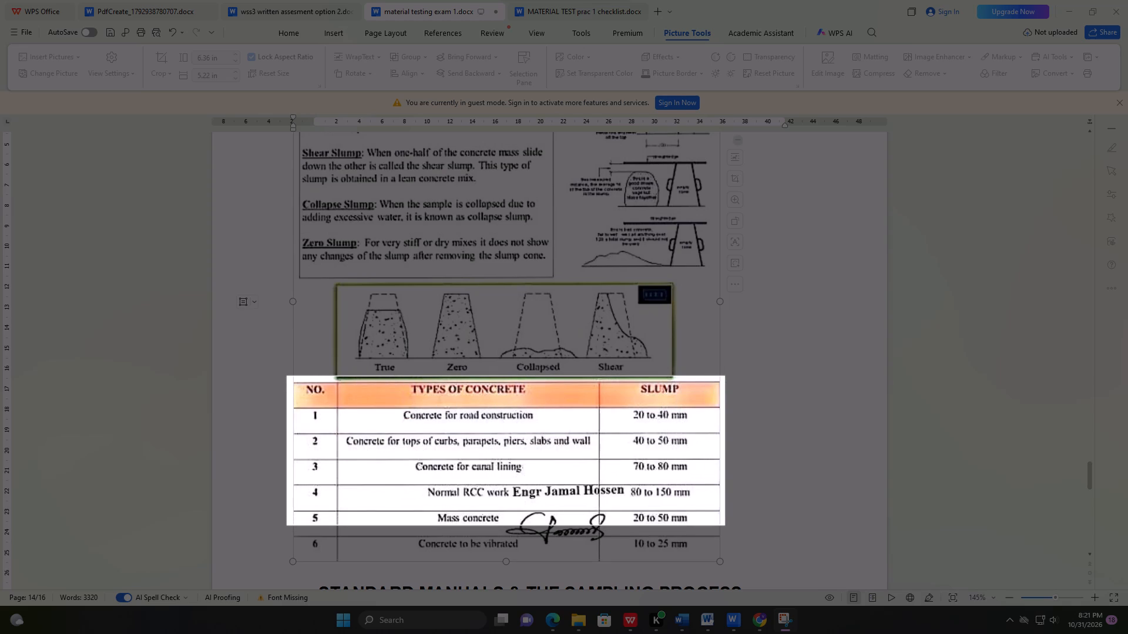
drag(724, 525, 726, 563)
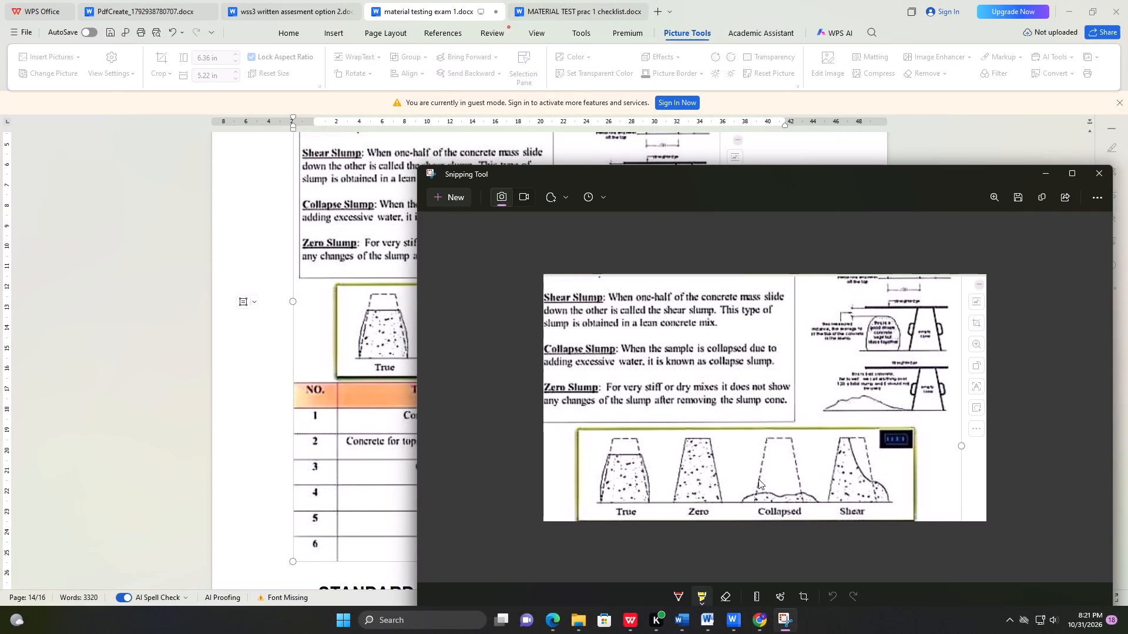
Copy the table snip and close the Snipping Tool.
right_click(747, 466)
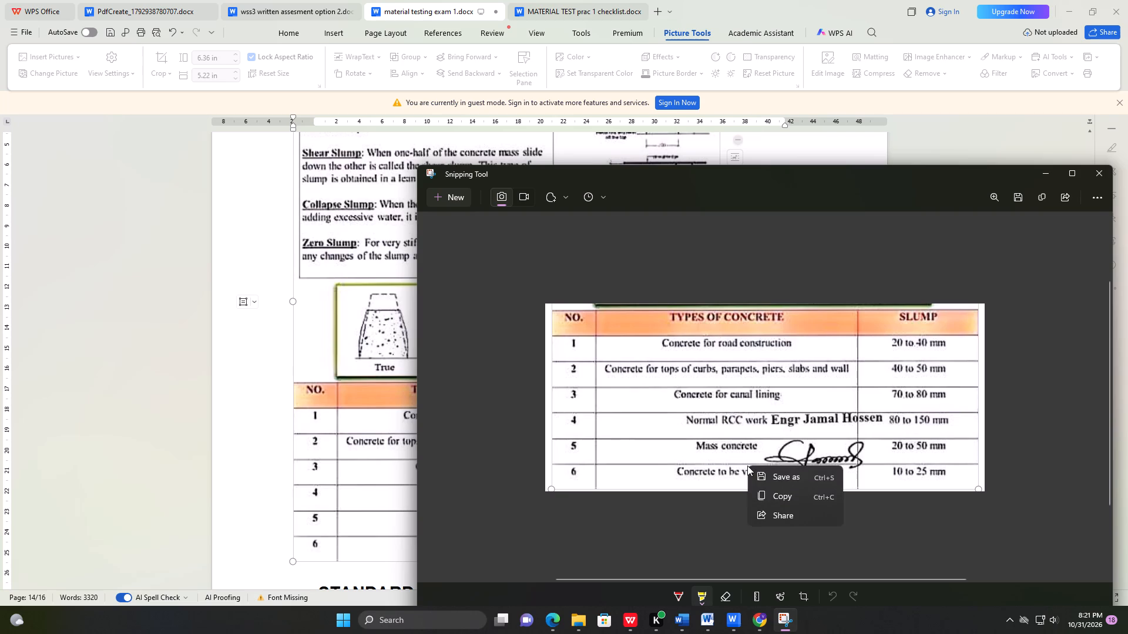
click(775, 494)
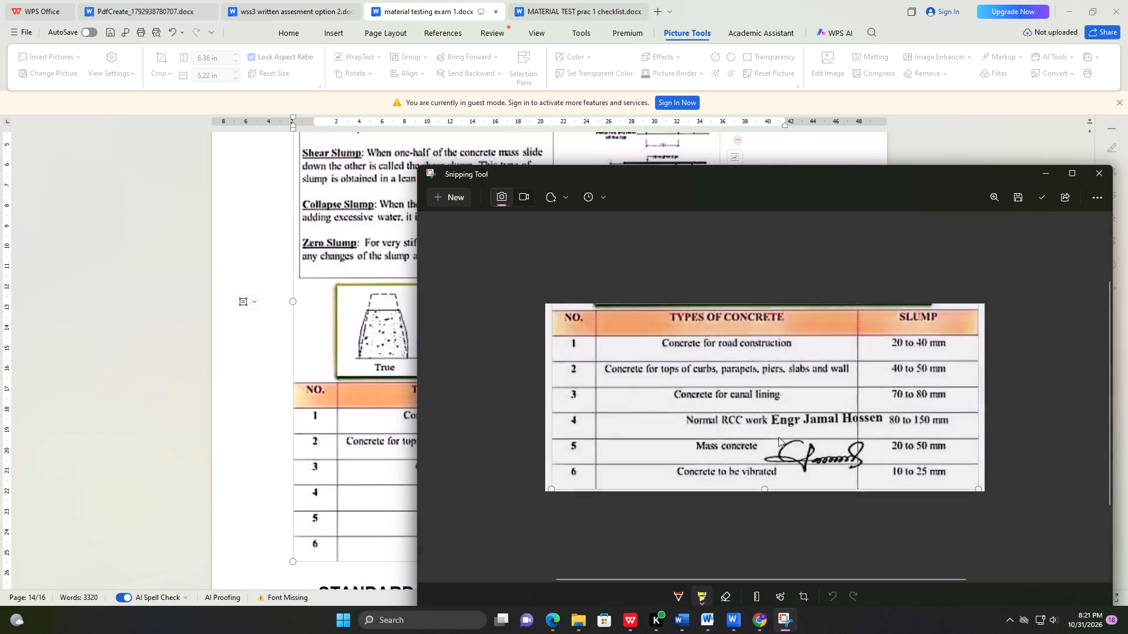
click(1105, 174)
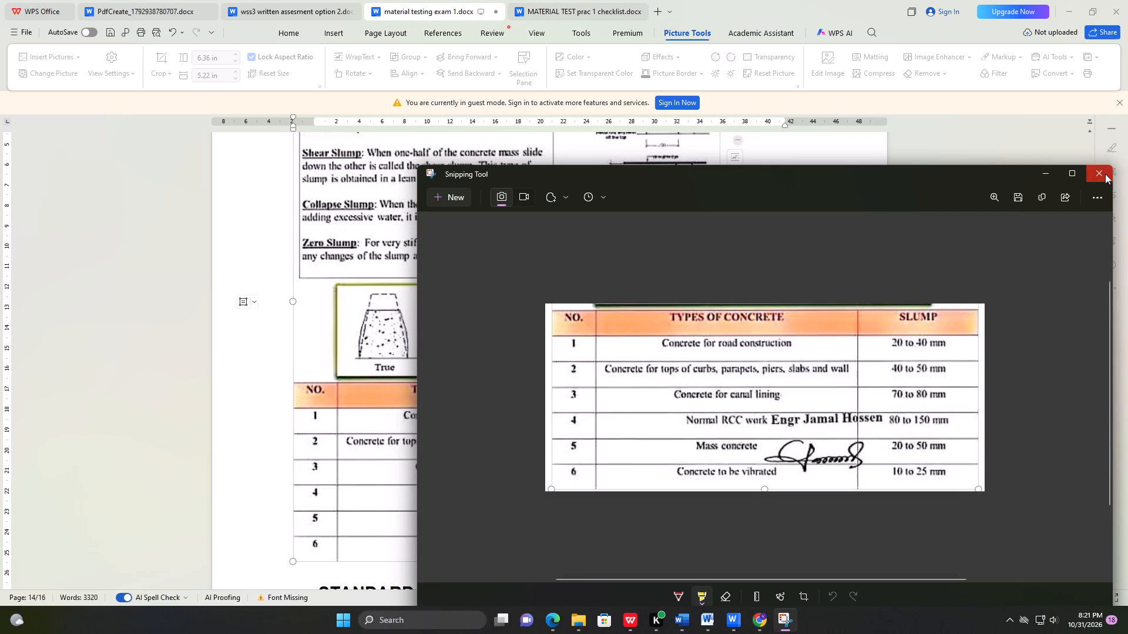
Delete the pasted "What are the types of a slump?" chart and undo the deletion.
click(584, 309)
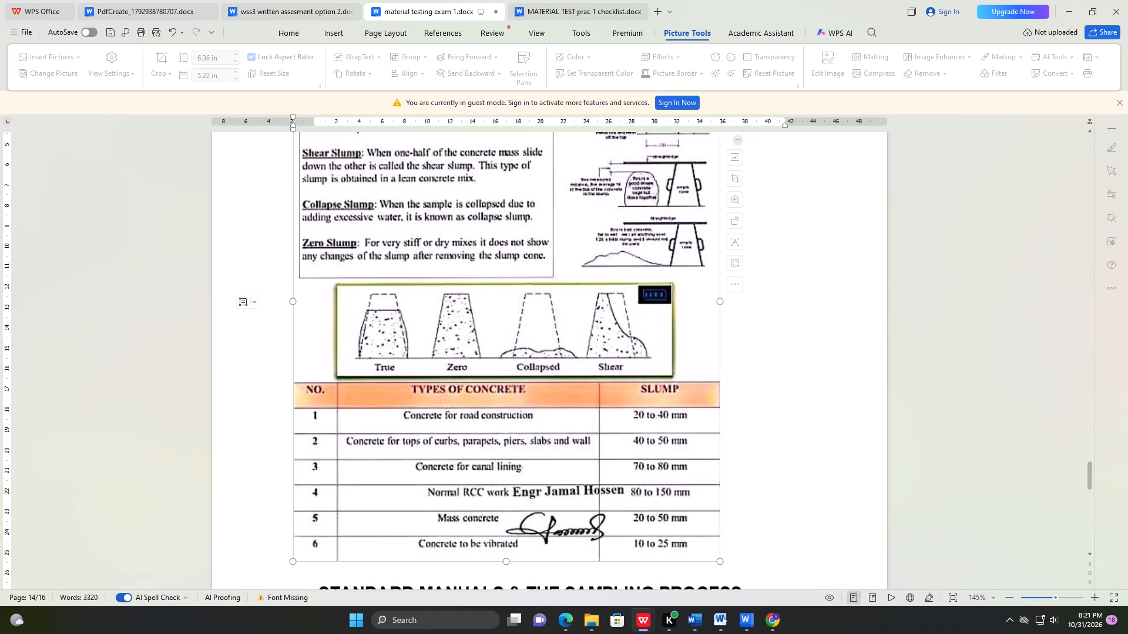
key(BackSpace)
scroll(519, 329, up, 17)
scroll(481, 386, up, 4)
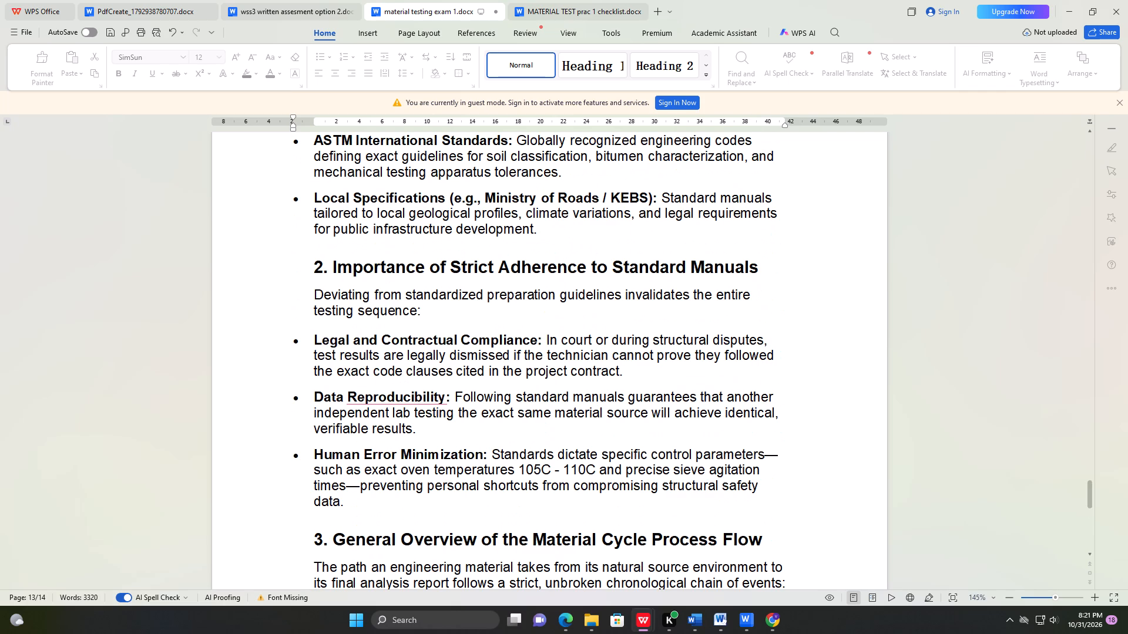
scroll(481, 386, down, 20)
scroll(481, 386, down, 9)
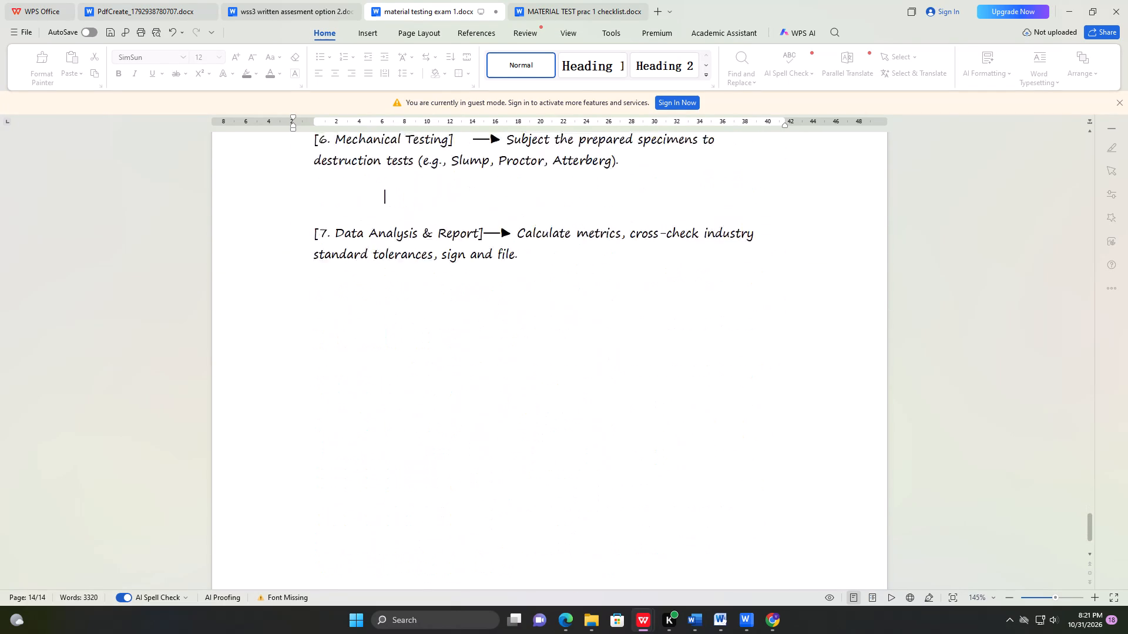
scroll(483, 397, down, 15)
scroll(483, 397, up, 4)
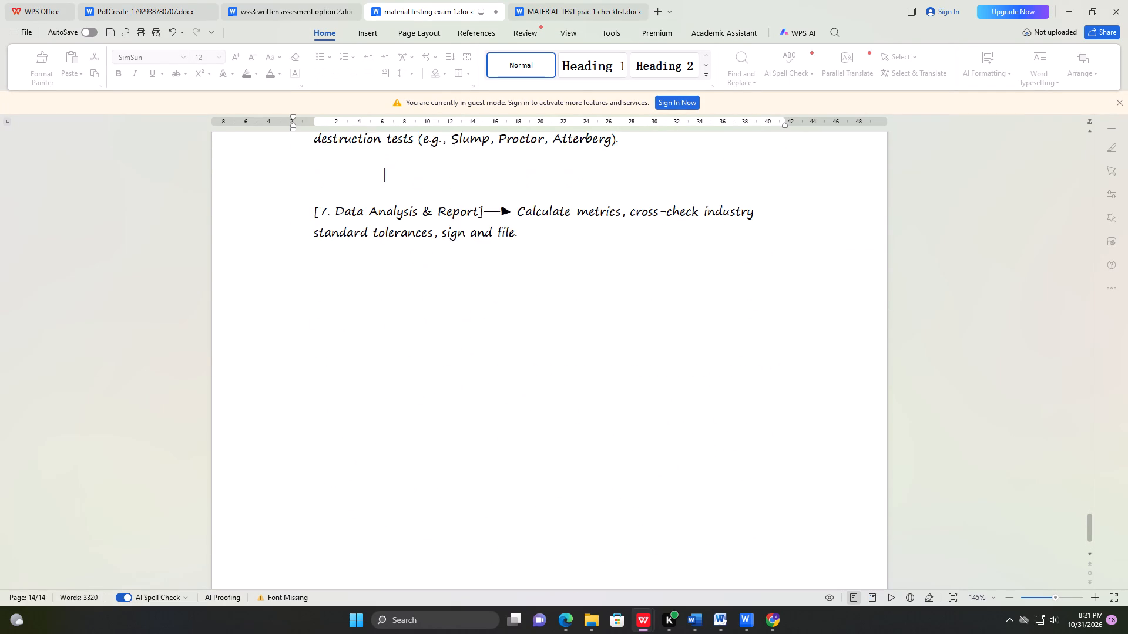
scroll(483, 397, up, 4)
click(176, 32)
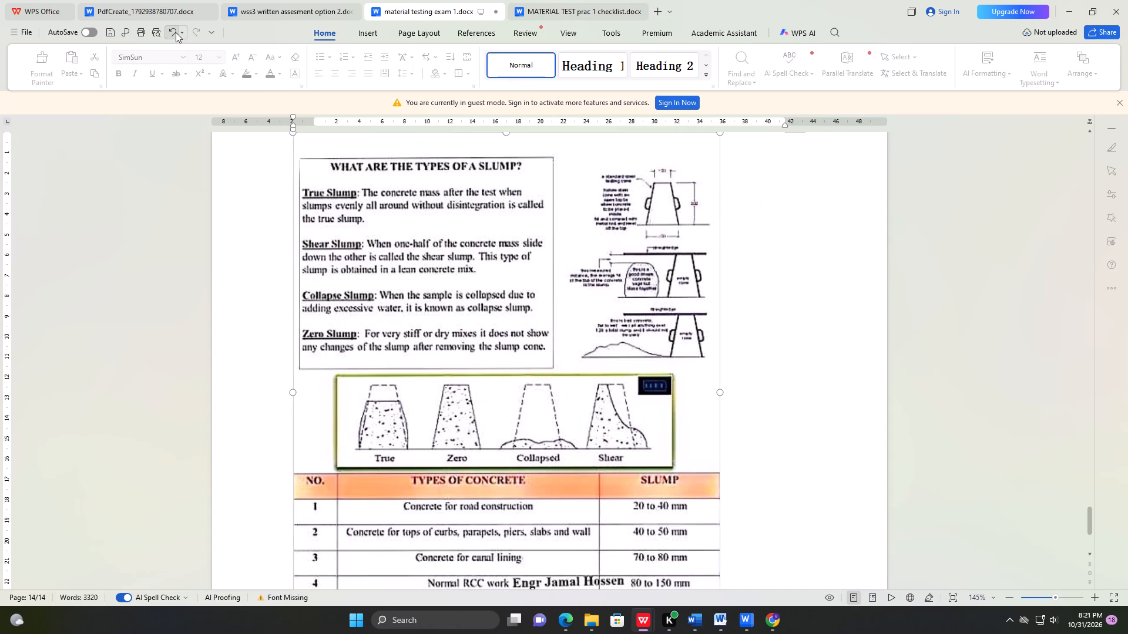
Paste the copied concrete types table directly below the Different Types of Slump diagram's Note.
scroll(469, 372, up, 6)
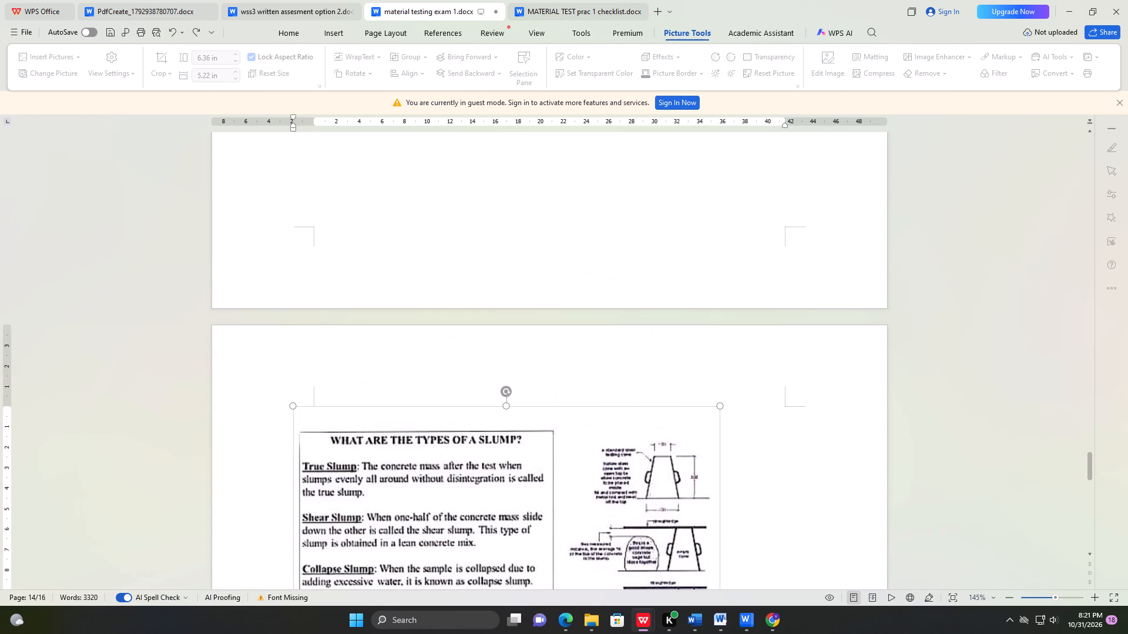
scroll(469, 374, up, 8)
scroll(469, 375, down, 7)
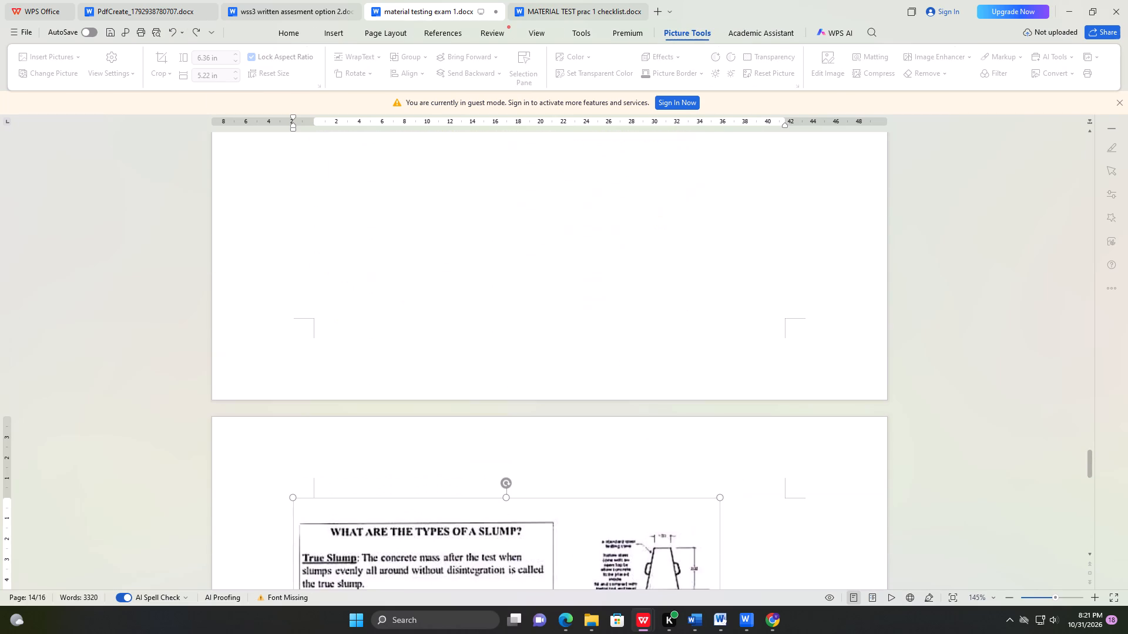
click(428, 268)
scroll(414, 236, up, 3)
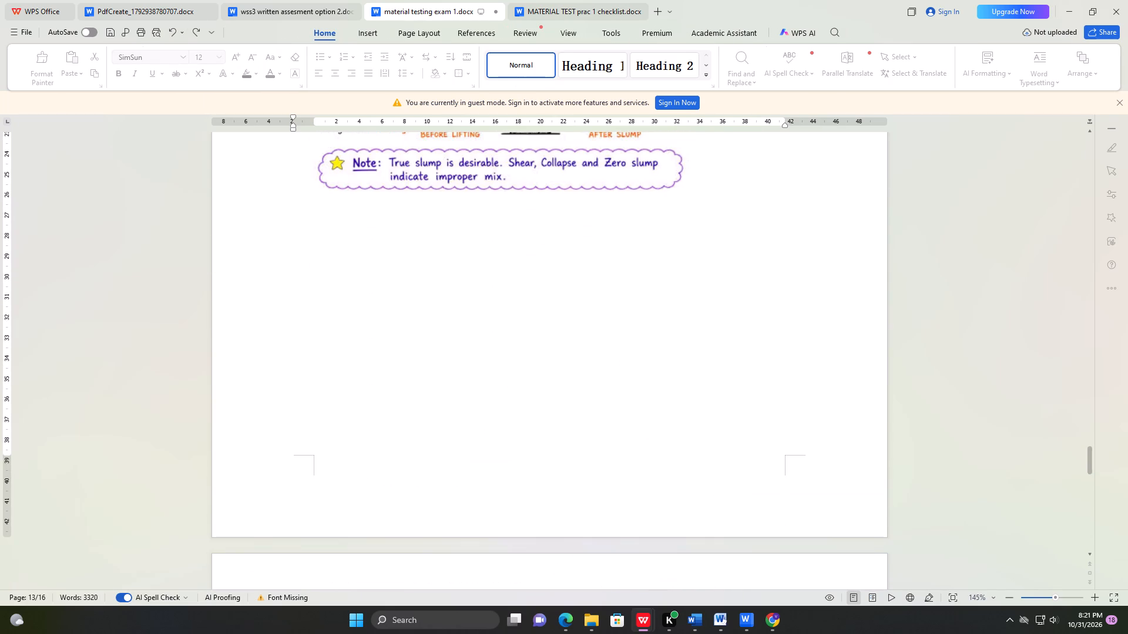
click(700, 188)
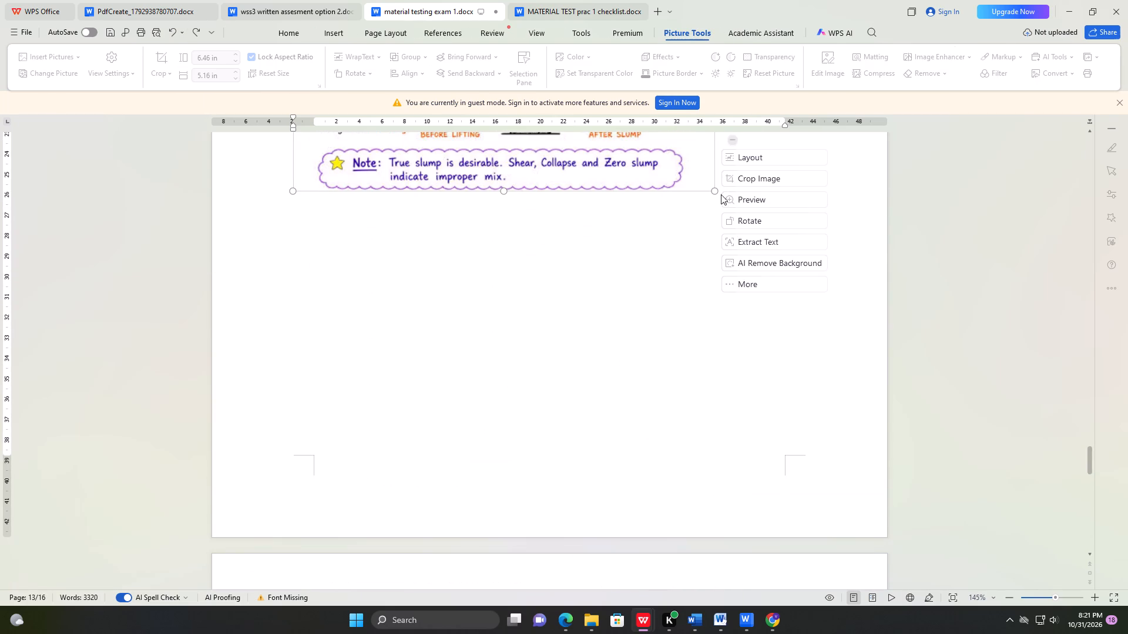
click(702, 225)
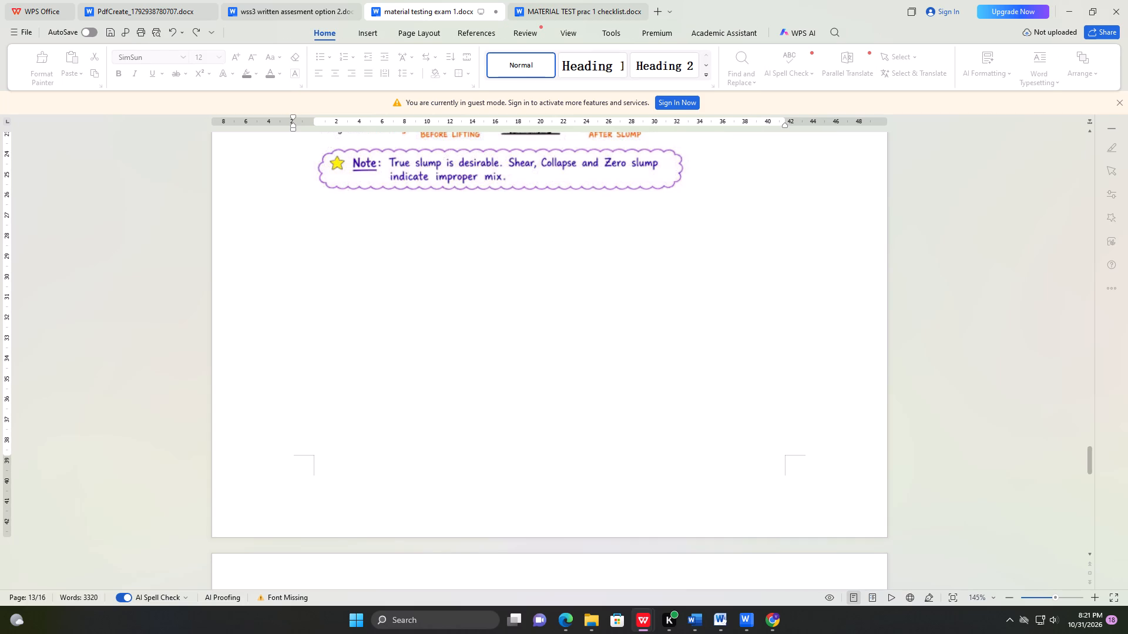
key(ctrl+v)
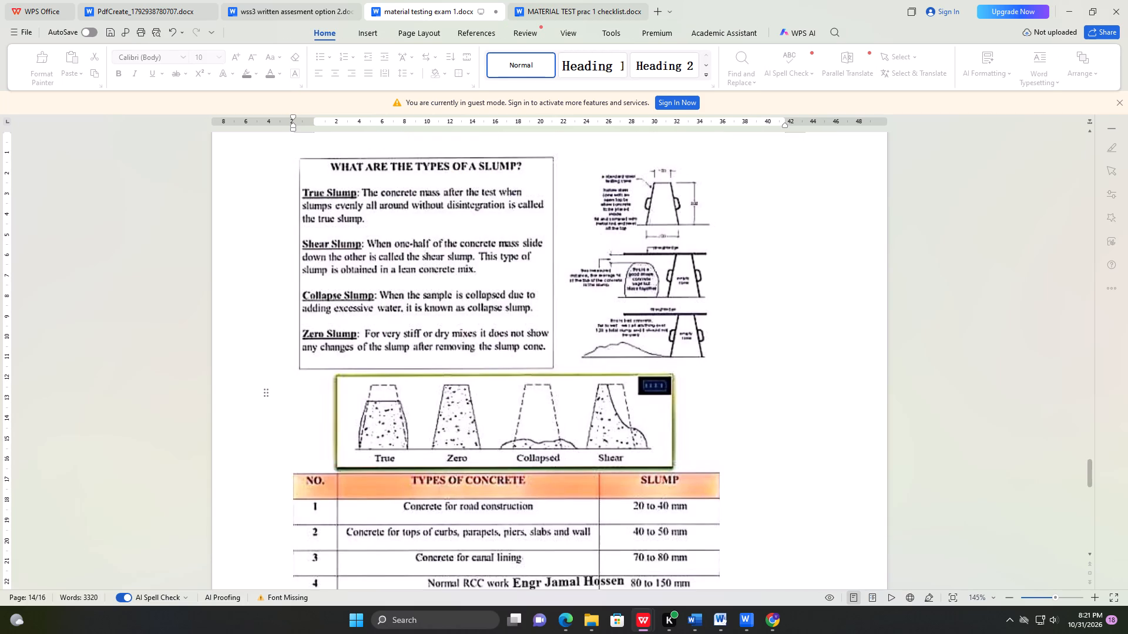
Delete the full "What are the types of a slump?" chart that follows the pasted table.
scroll(697, 234, down, 3)
scroll(697, 235, up, 12)
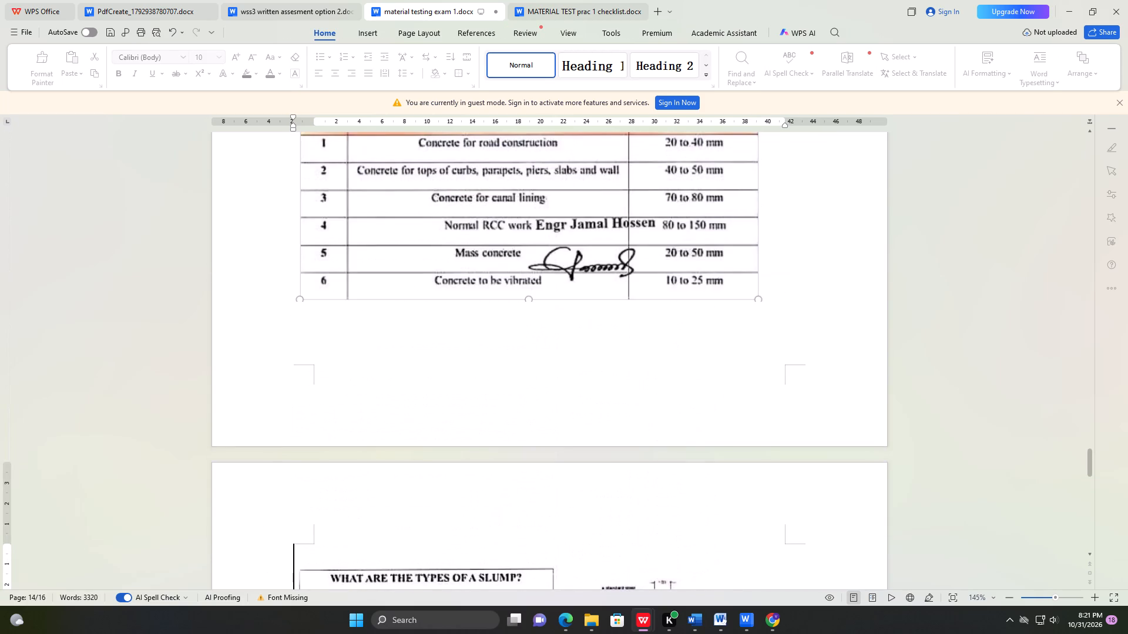
scroll(684, 252, down, 4)
click(487, 403)
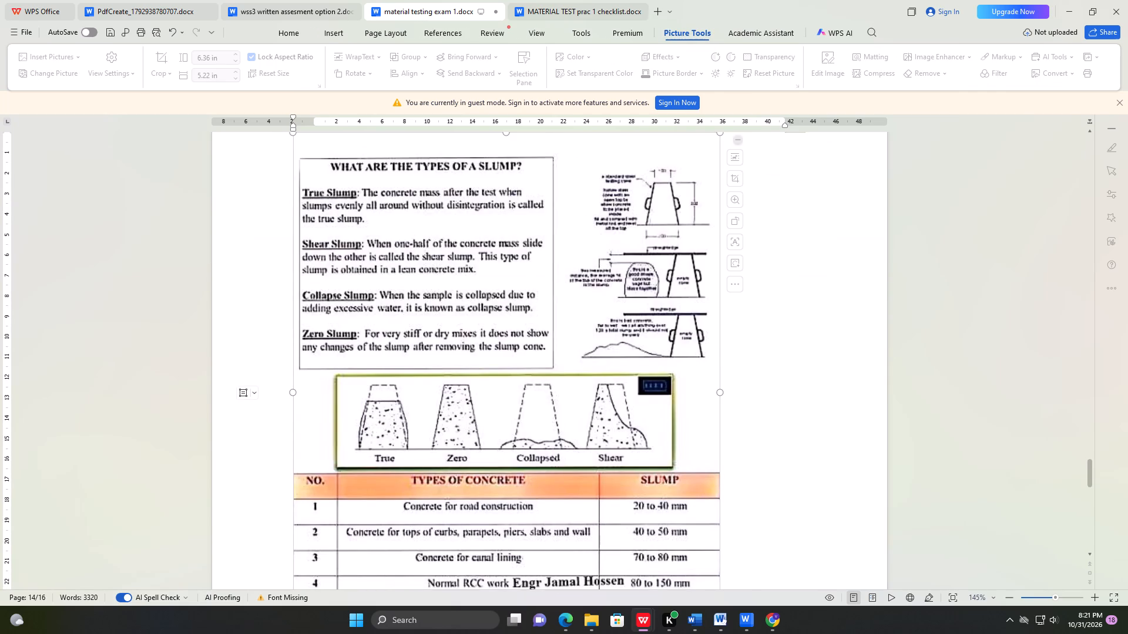
key(BackSpace)
Insert an empty line below the concrete types table to push the STANDARD MANUALS heading onto the next page.
scroll(494, 385, up, 7)
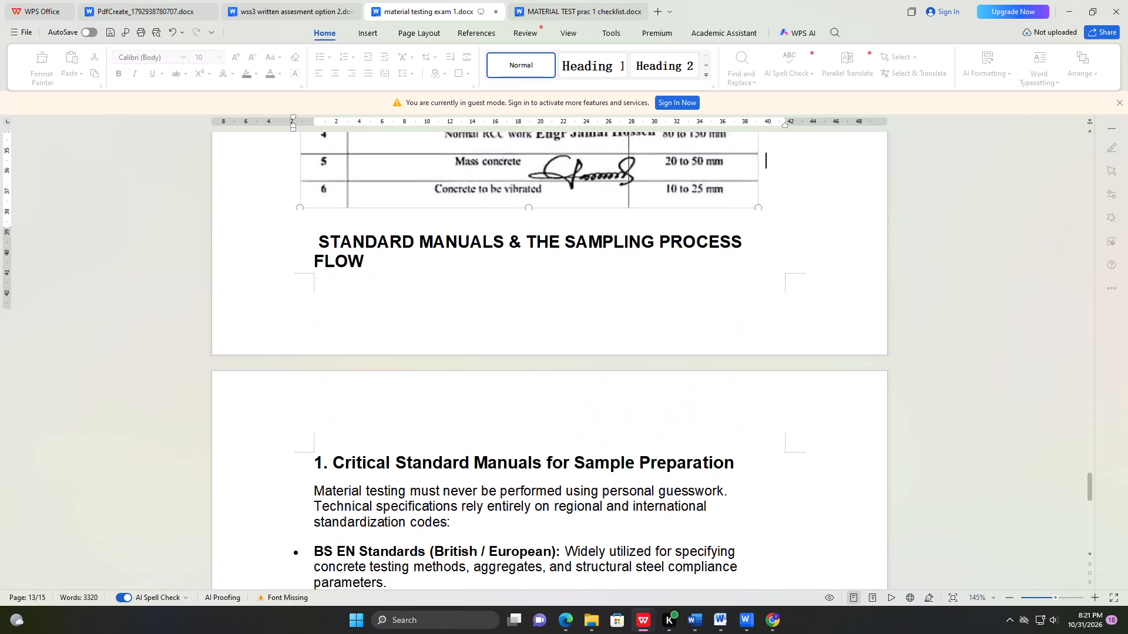
scroll(494, 385, up, 12)
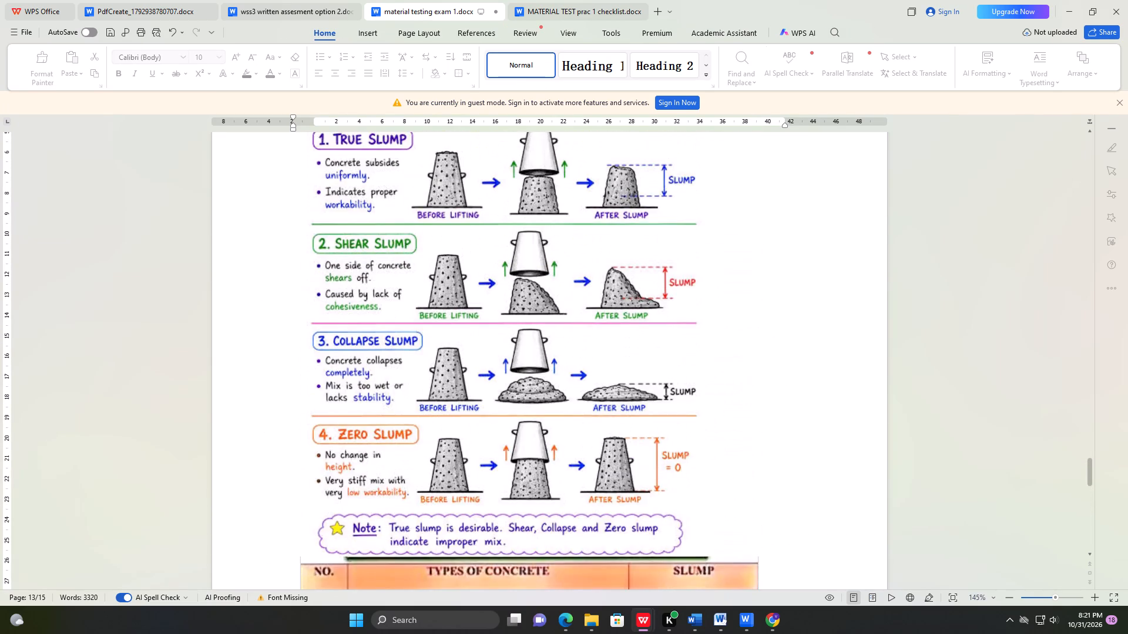
scroll(494, 385, up, 7)
scroll(492, 385, down, 7)
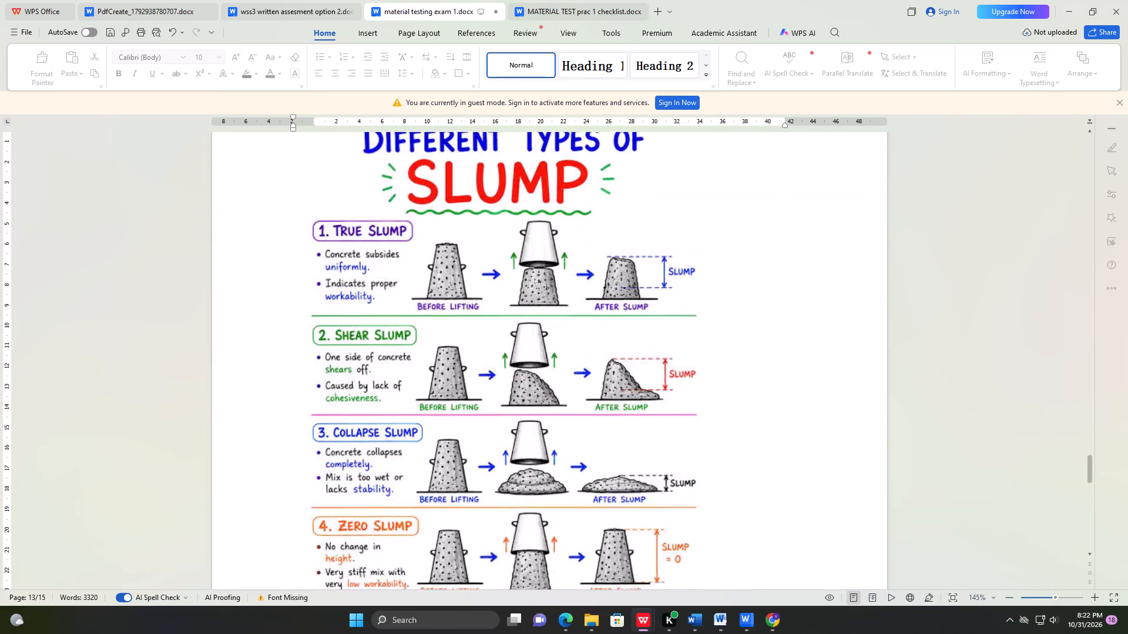
scroll(492, 385, down, 13)
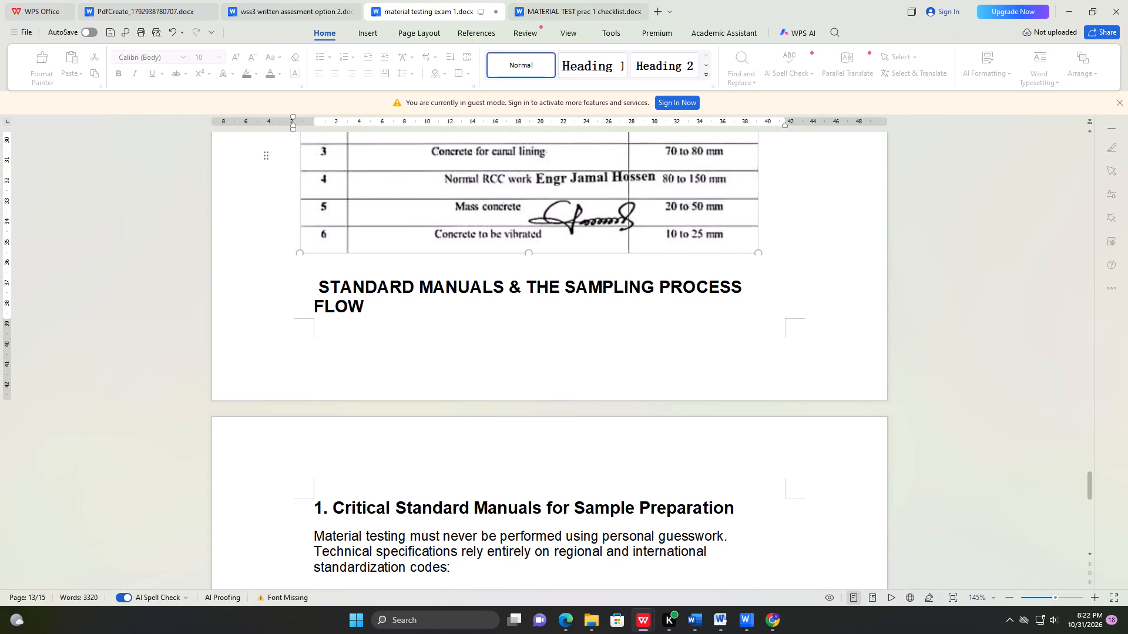
key(Return)
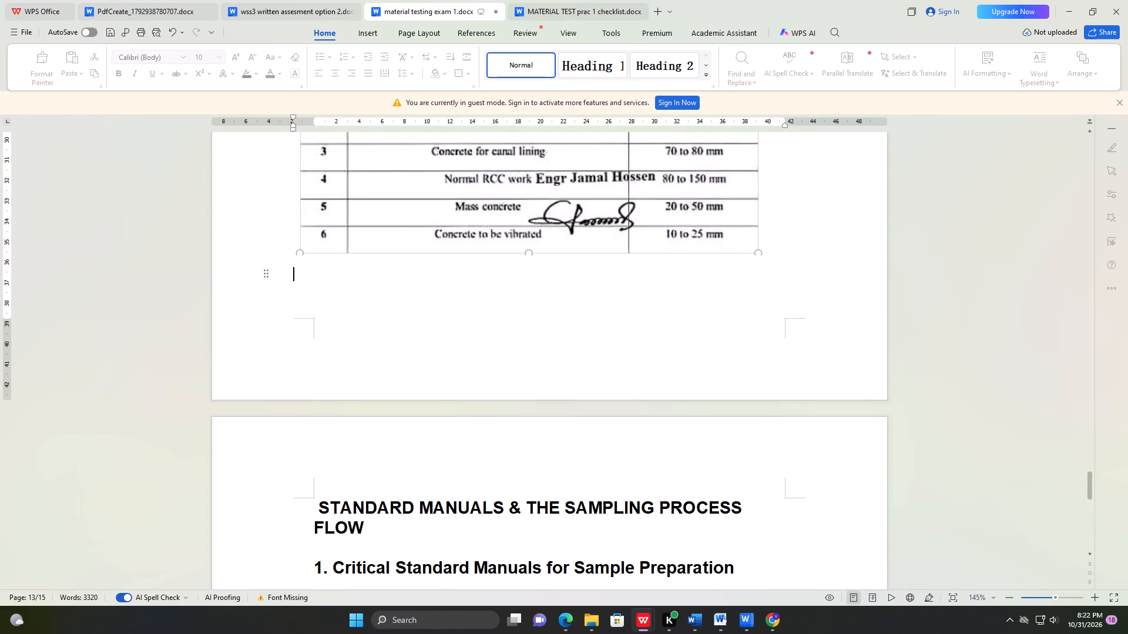
Review the layout from the STANDARD MANUALS section through the process flow, and back up to the concrete types table.
scroll(719, 316, down, 4)
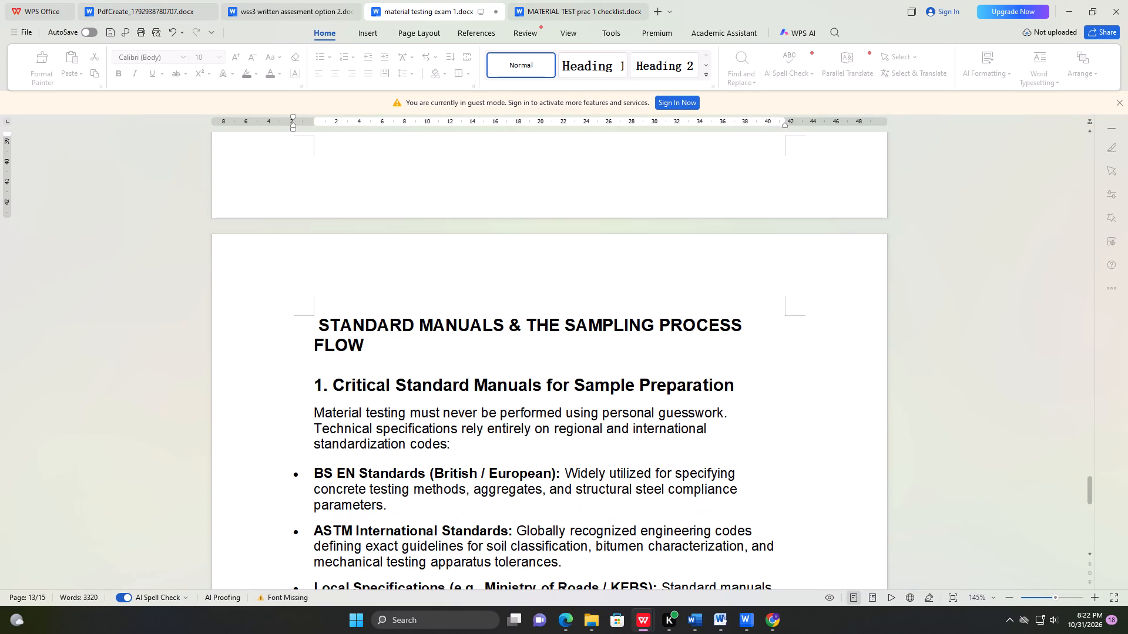
scroll(690, 337, down, 4)
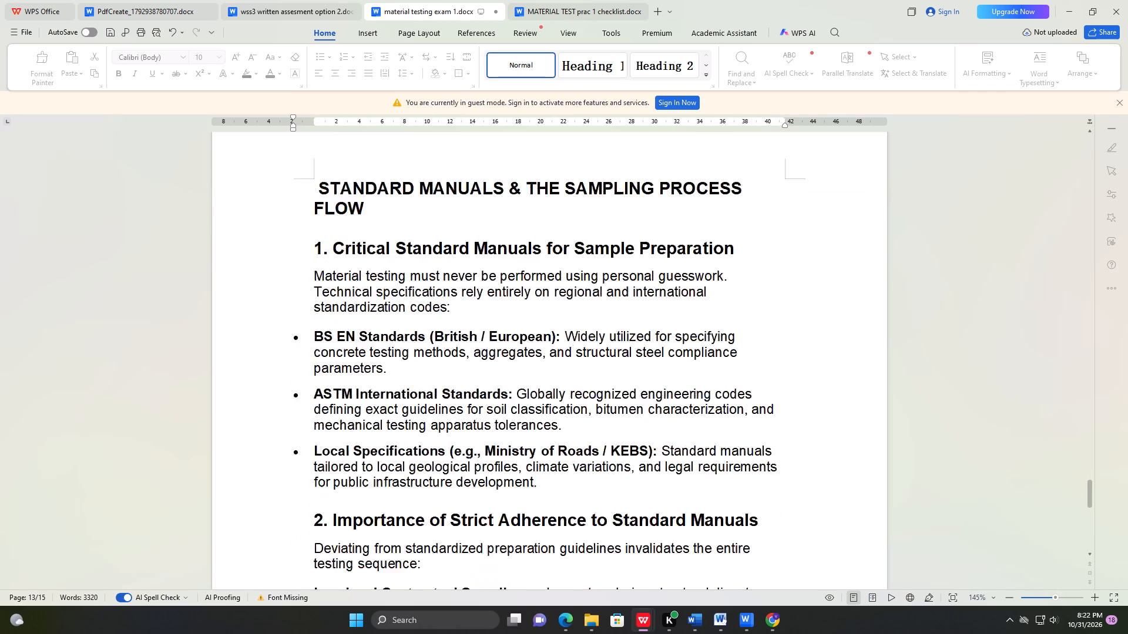
scroll(689, 338, down, 13)
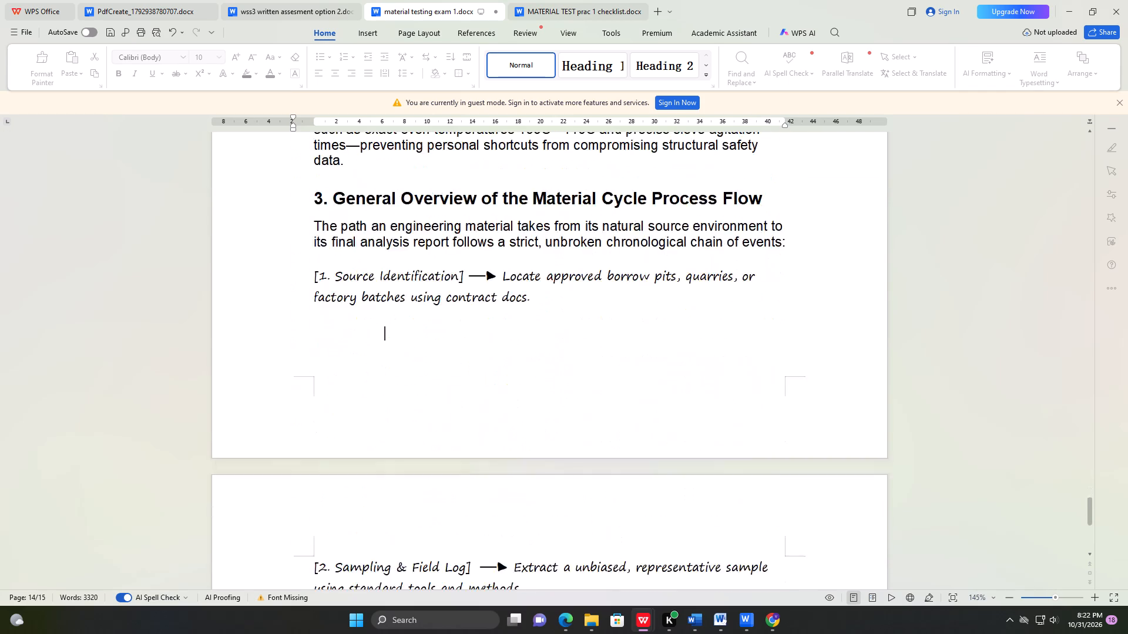
scroll(689, 338, down, 3)
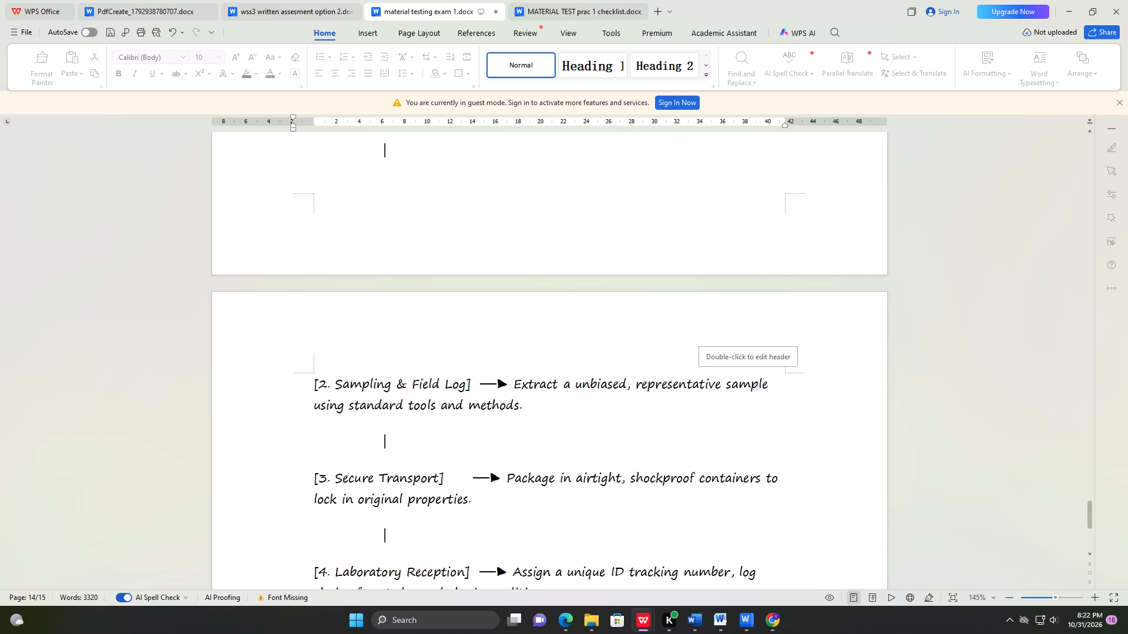
scroll(689, 345, up, 13)
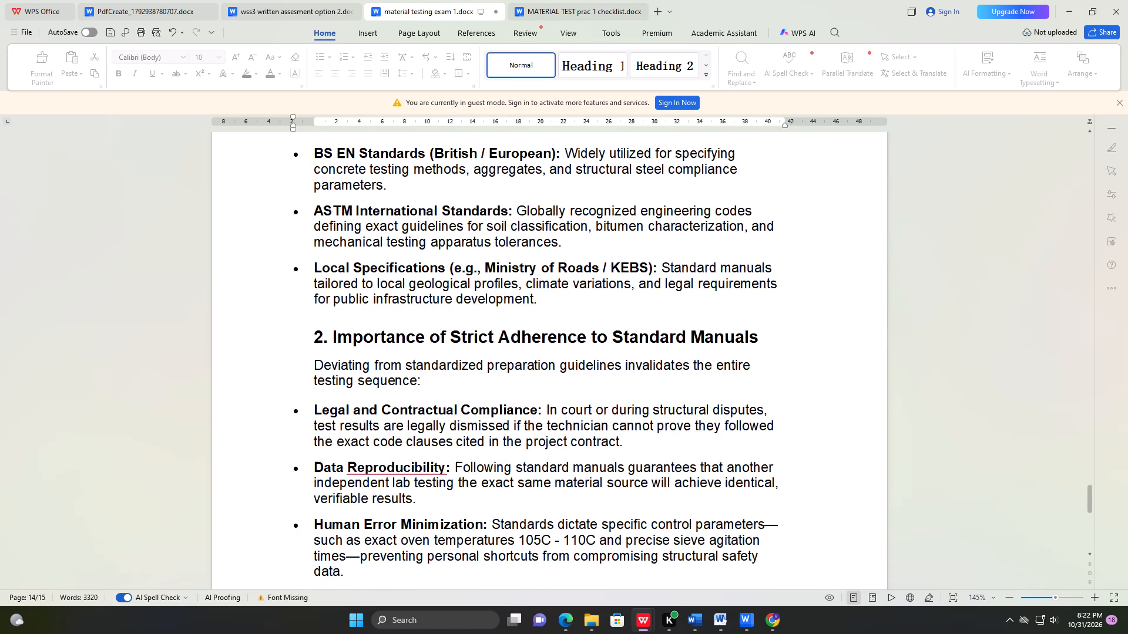
scroll(689, 355, up, 11)
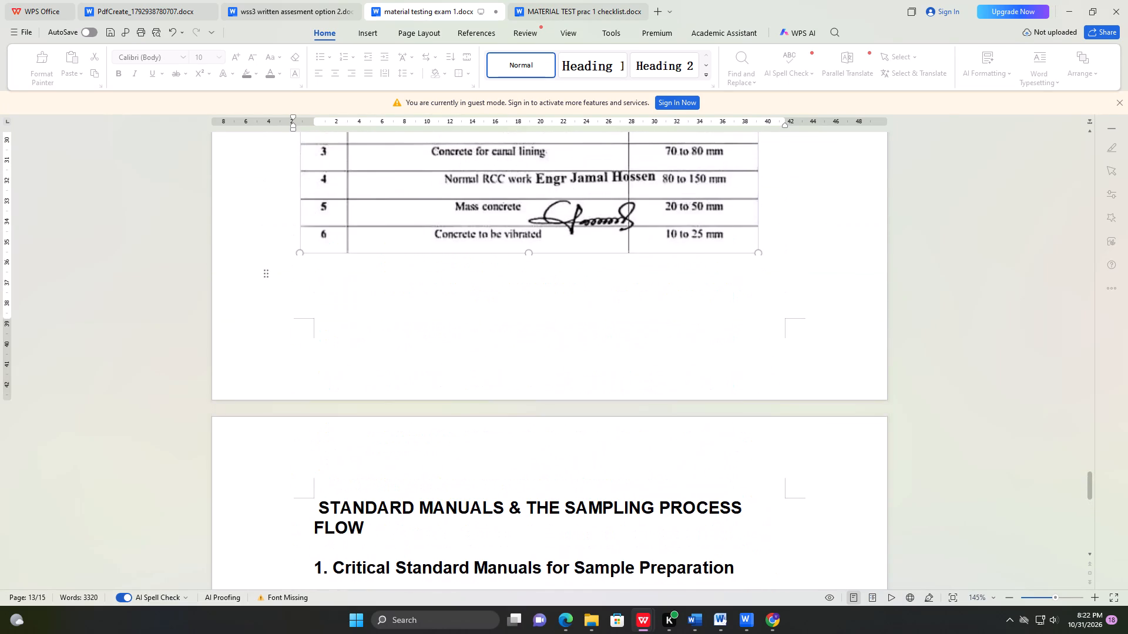
scroll(689, 355, up, 6)
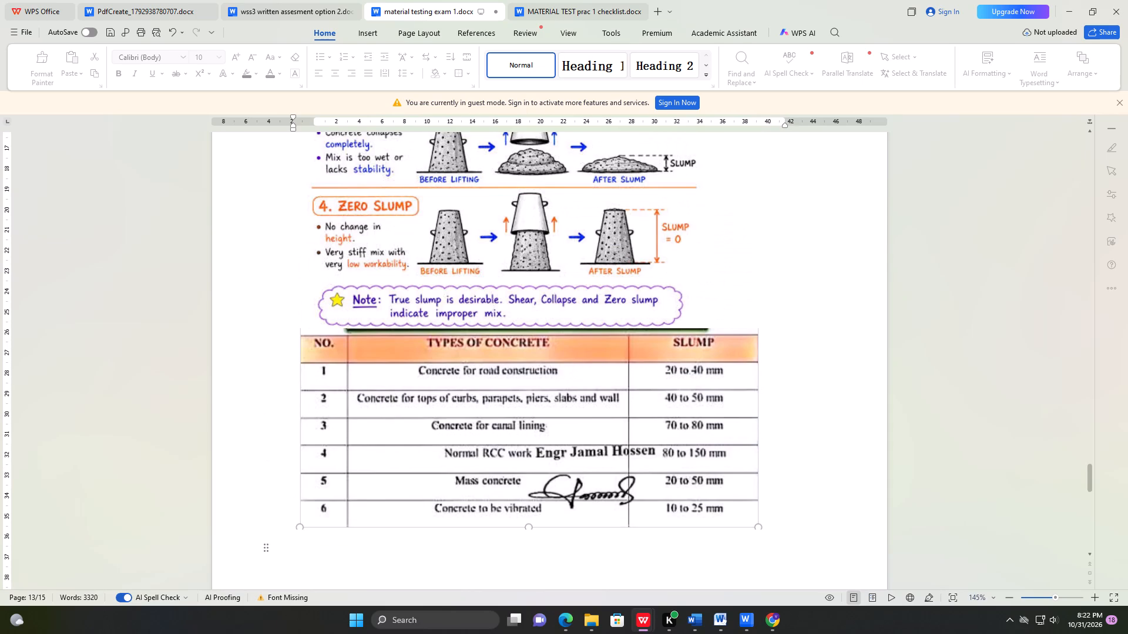
Review the page layout around the slump diagram and concrete types table, back up to the Concrete Slump Test text.
scroll(690, 355, down, 1)
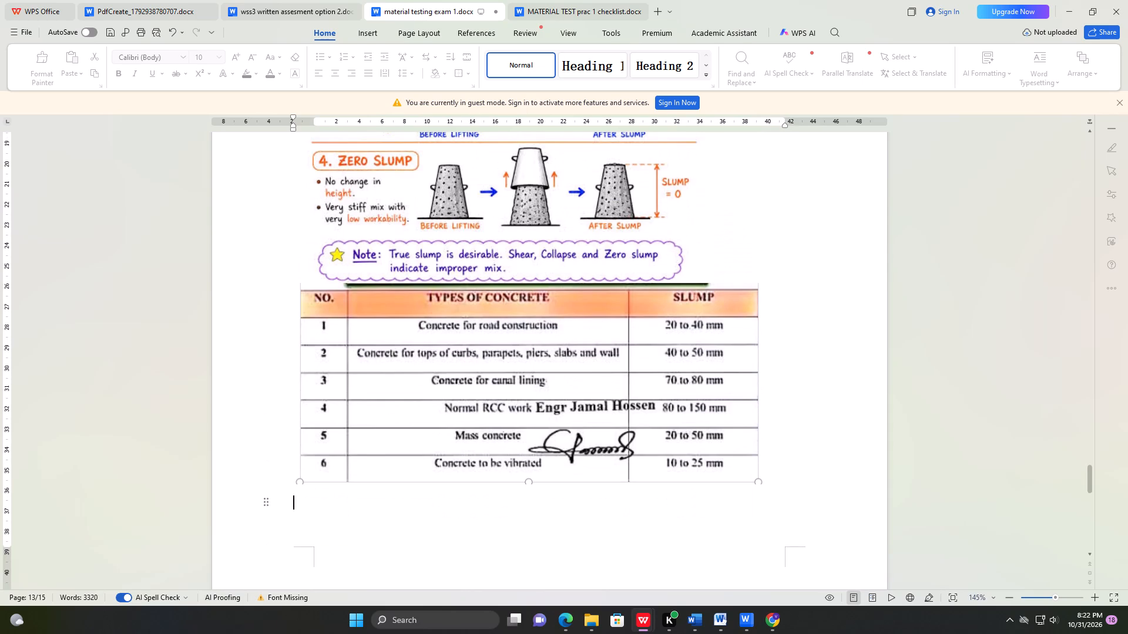
scroll(690, 355, up, 14)
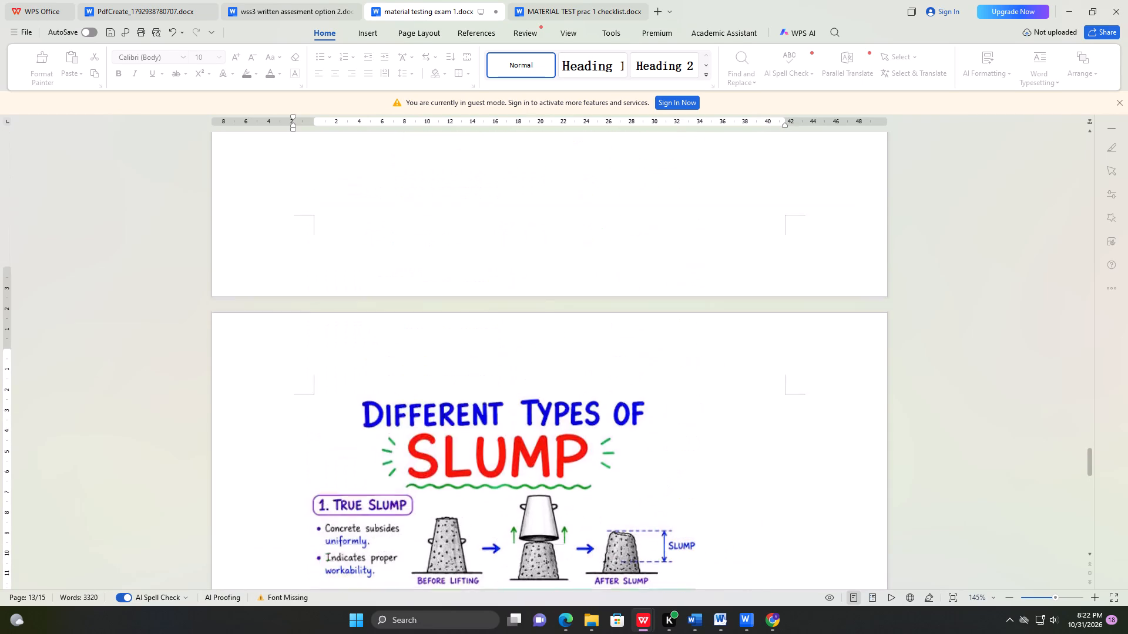
scroll(693, 356, up, 2)
scroll(693, 356, down, 8)
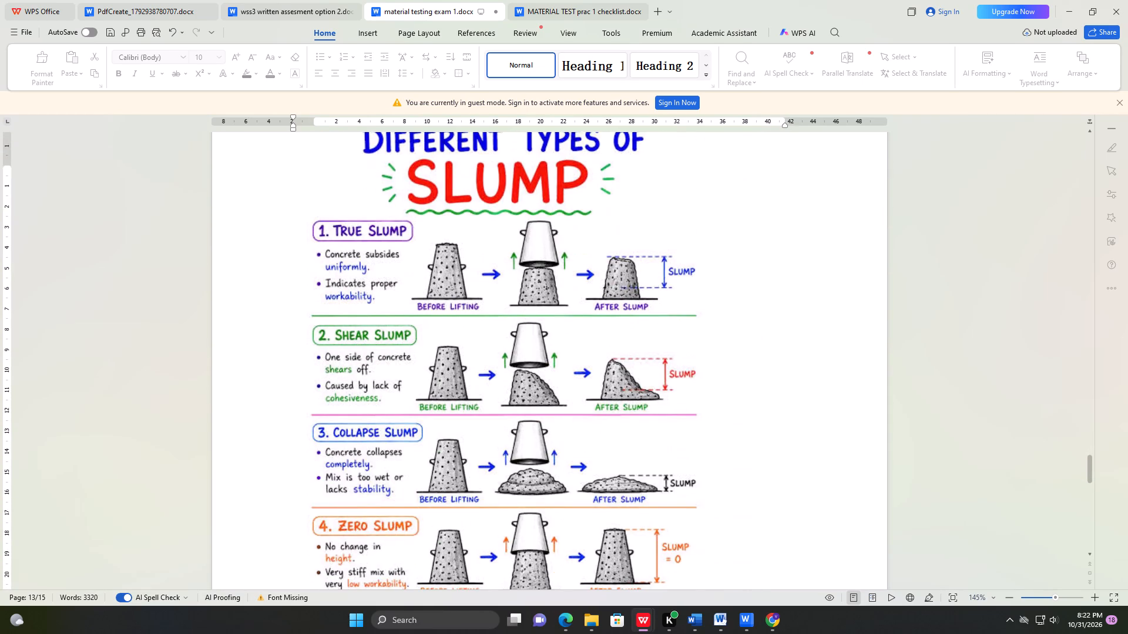
scroll(694, 357, down, 3)
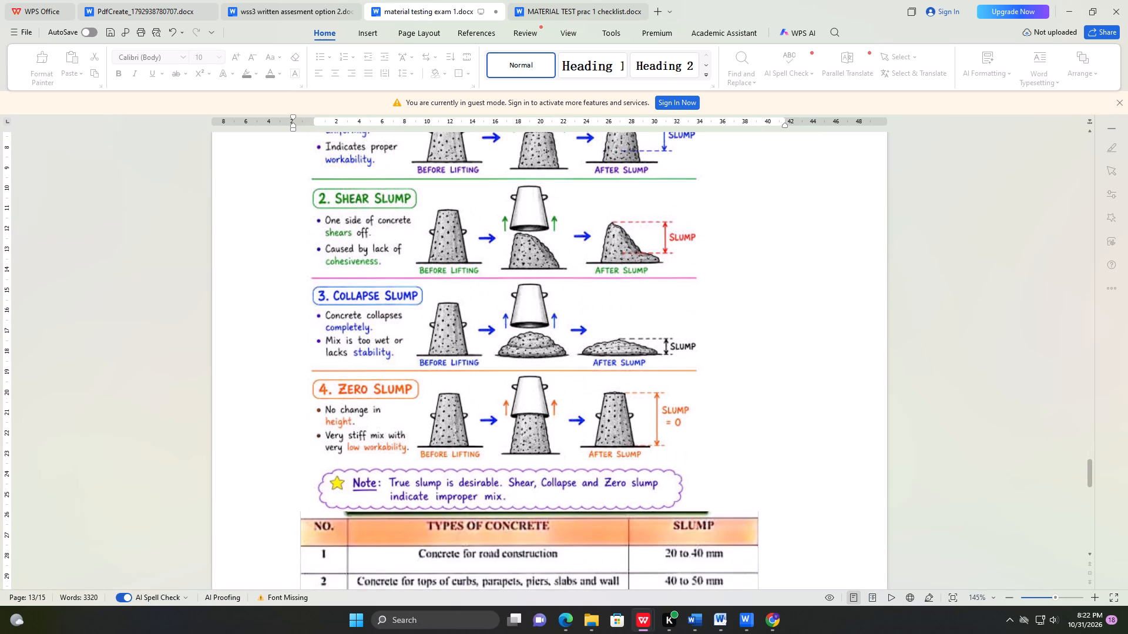
scroll(694, 357, down, 2)
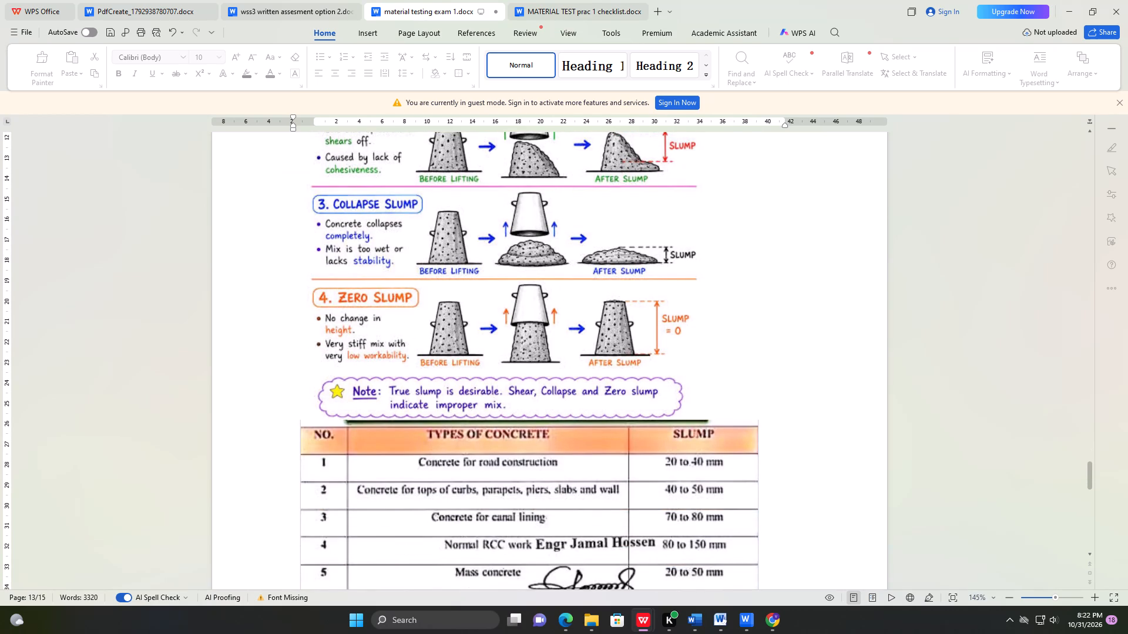
scroll(696, 357, up, 3)
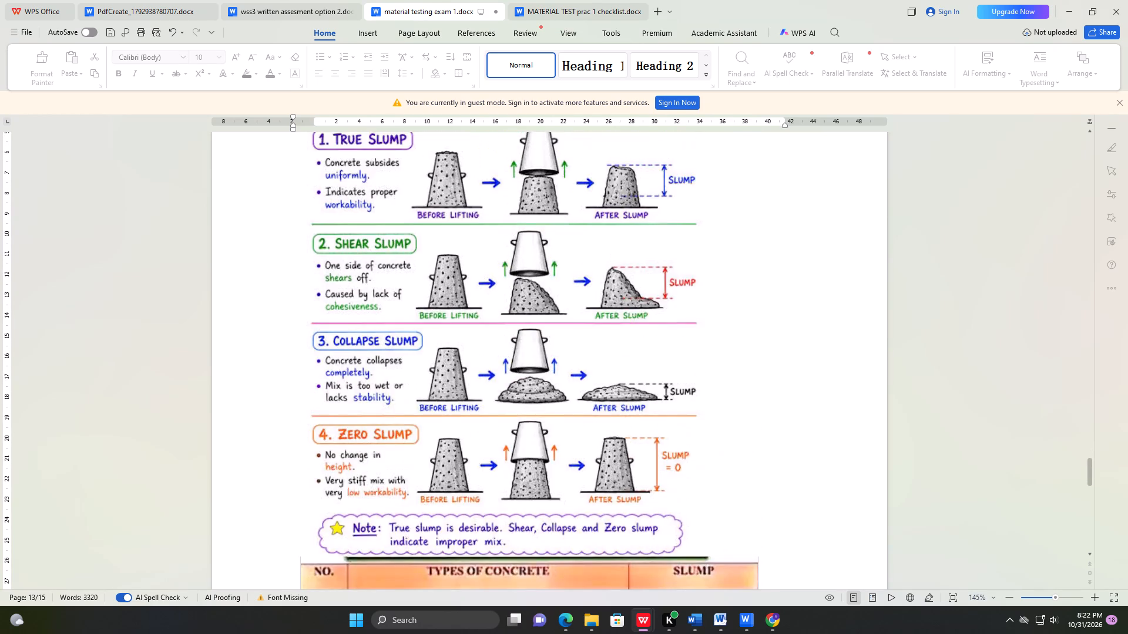
scroll(696, 357, up, 9)
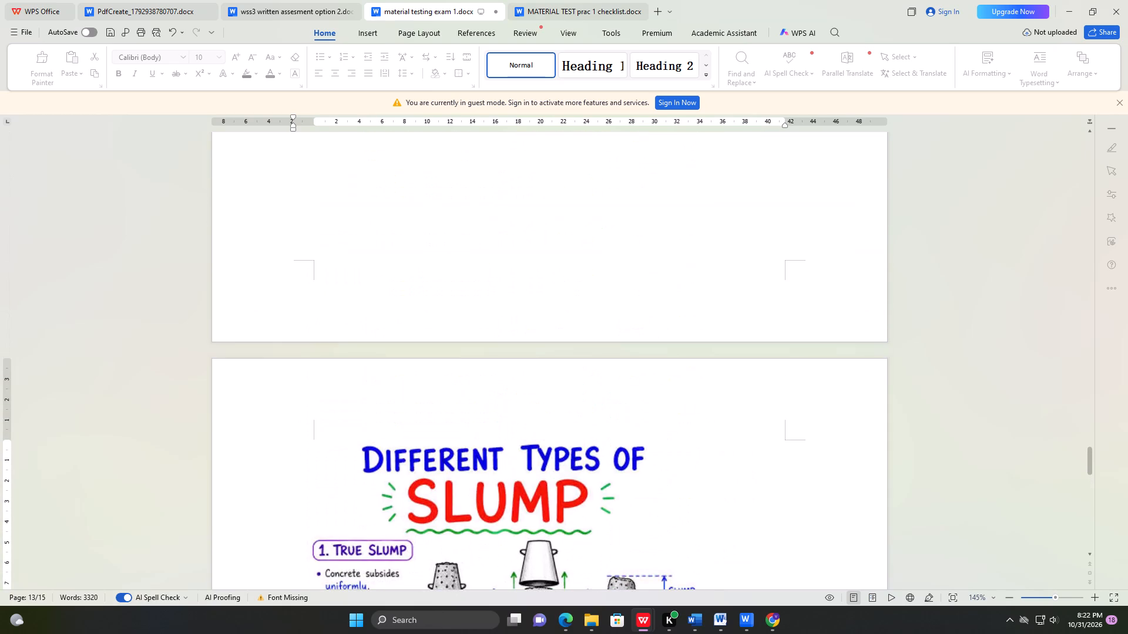
scroll(696, 358, up, 14)
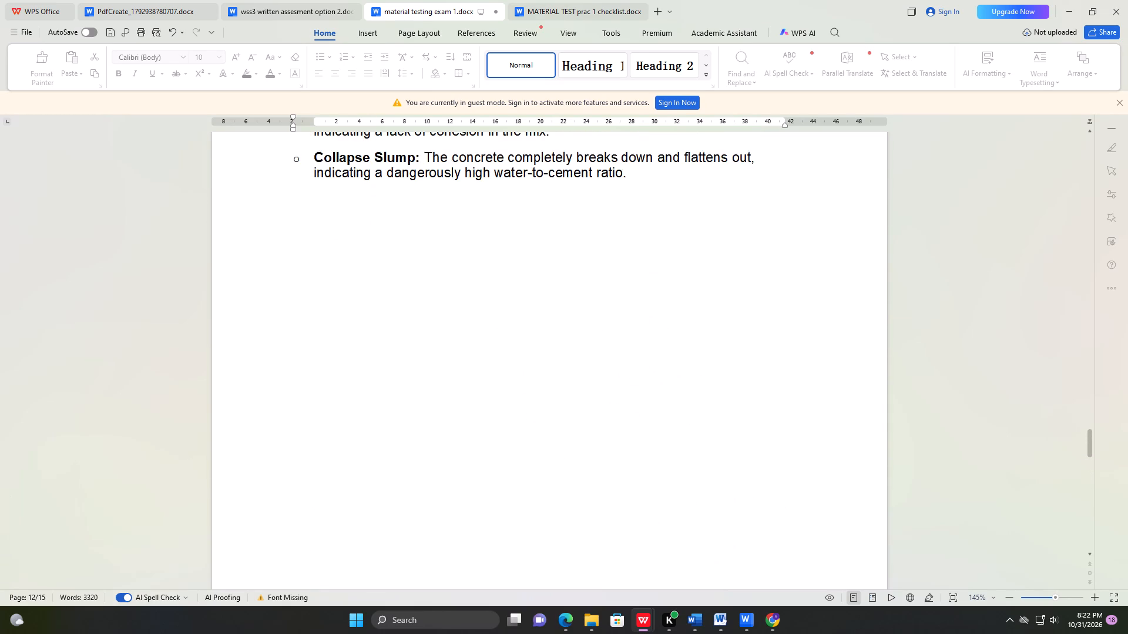
scroll(691, 363, up, 10)
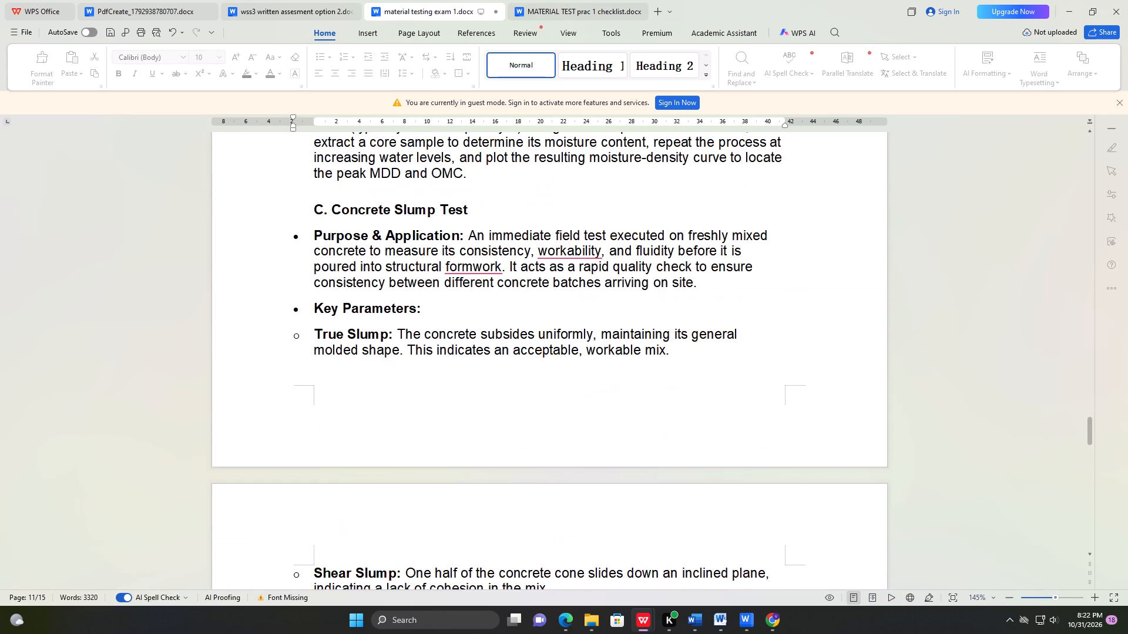
Shrink the Different Types of Slump diagram proportionally to about 5.33 in high by 4.26 in wide, to fit beneath the Collapse Slump bullet.
scroll(691, 363, down, 3)
scroll(690, 364, down, 20)
scroll(690, 364, down, 1)
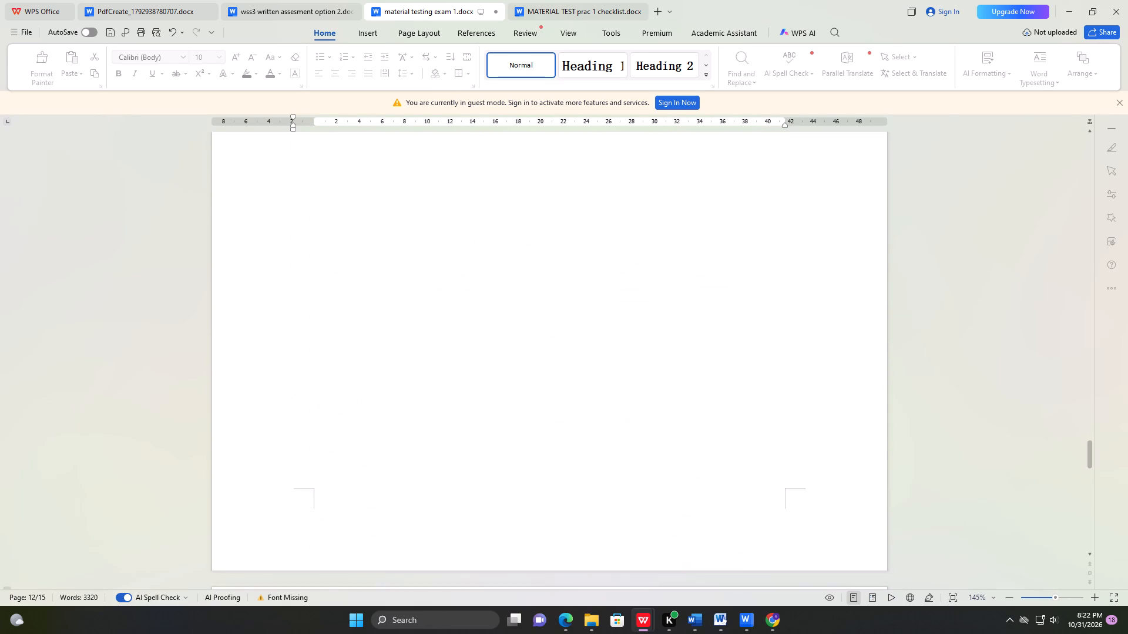
scroll(677, 385, down, 7)
click(556, 410)
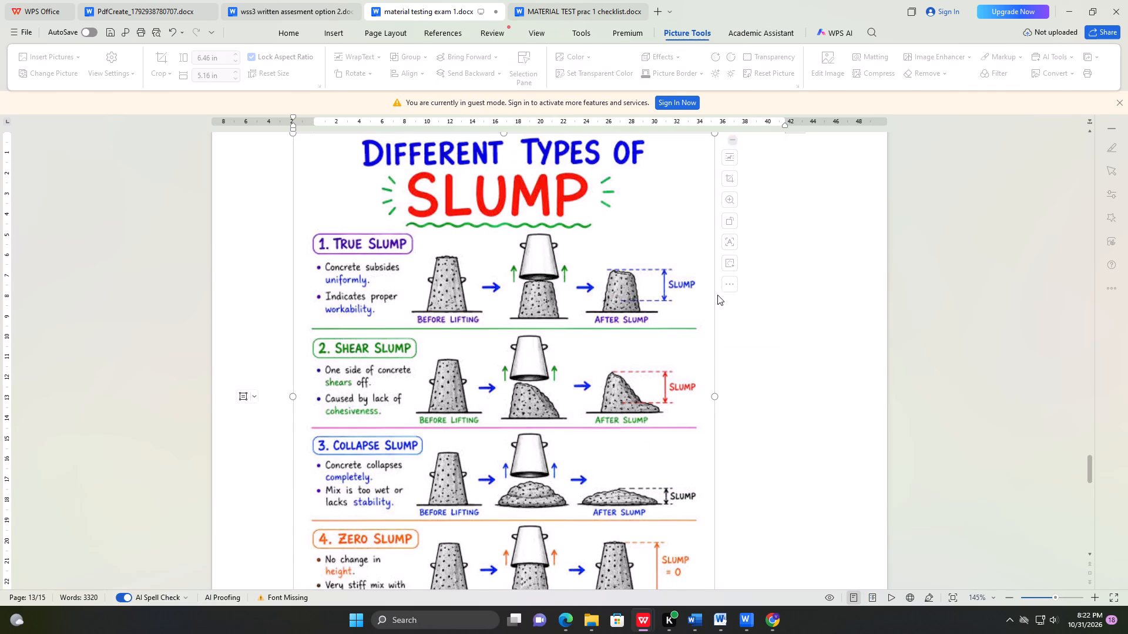
scroll(690, 308, up, 3)
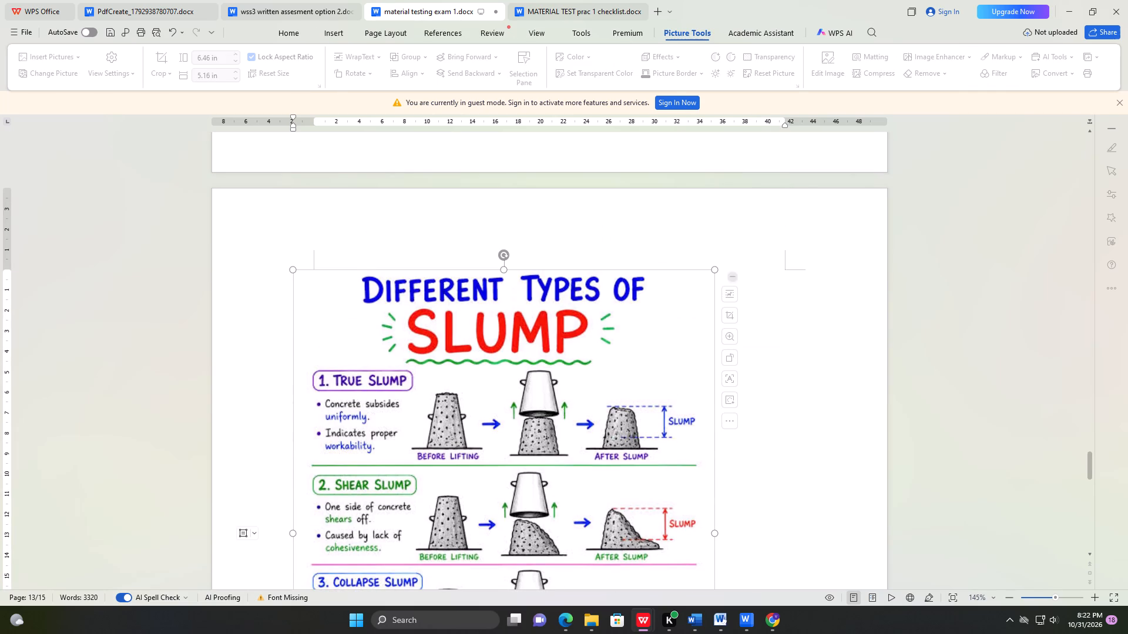
drag(714, 269, 640, 370)
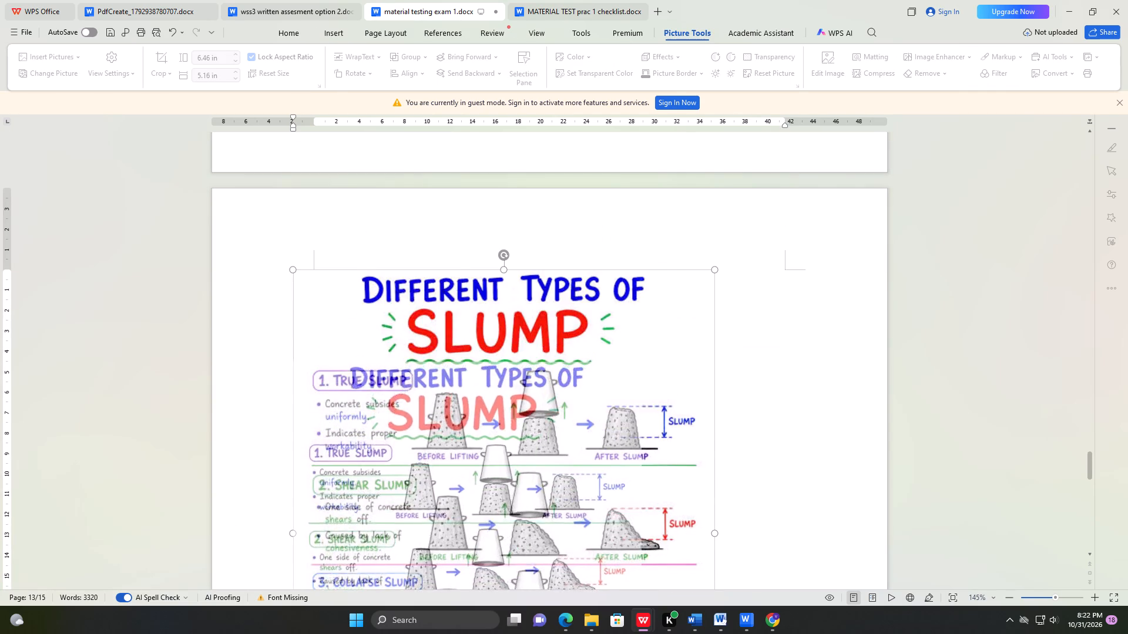
Stretch only the width of the Different Types of Slump diagram to about 5.62 in, roughly in line with the concrete types table's edge.
scroll(636, 356, up, 16)
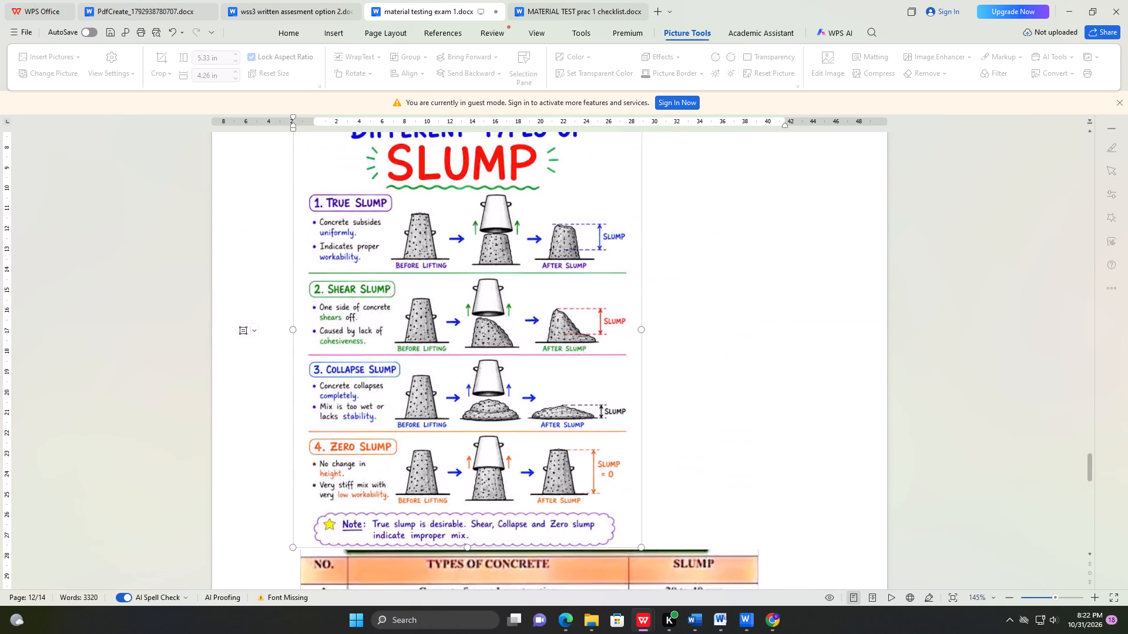
scroll(623, 367, up, 3)
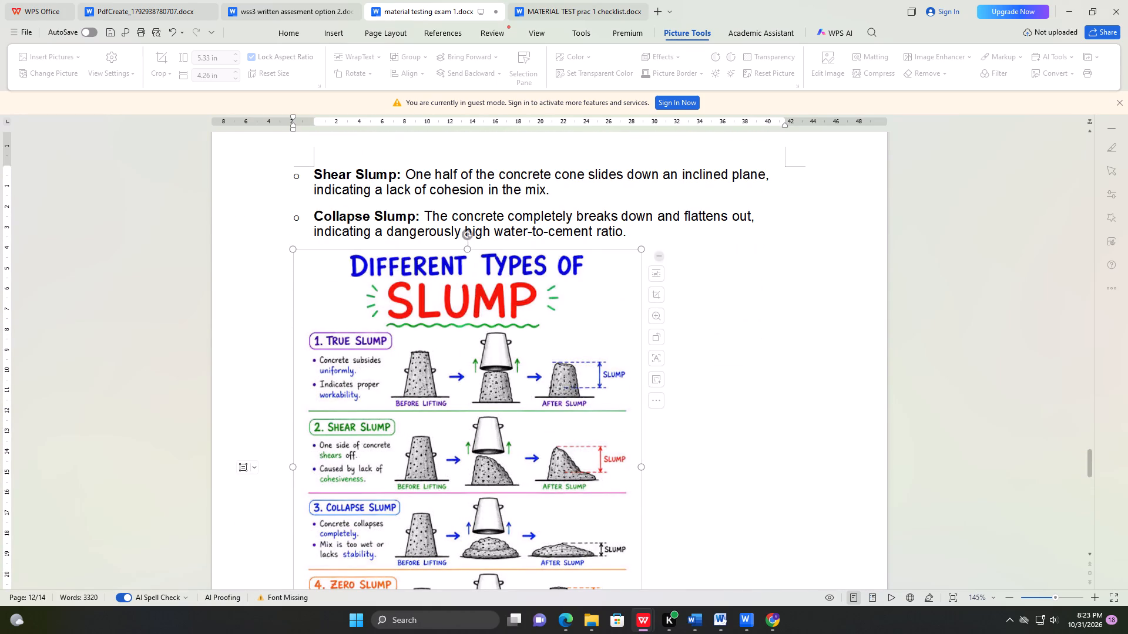
drag(643, 467, 748, 478)
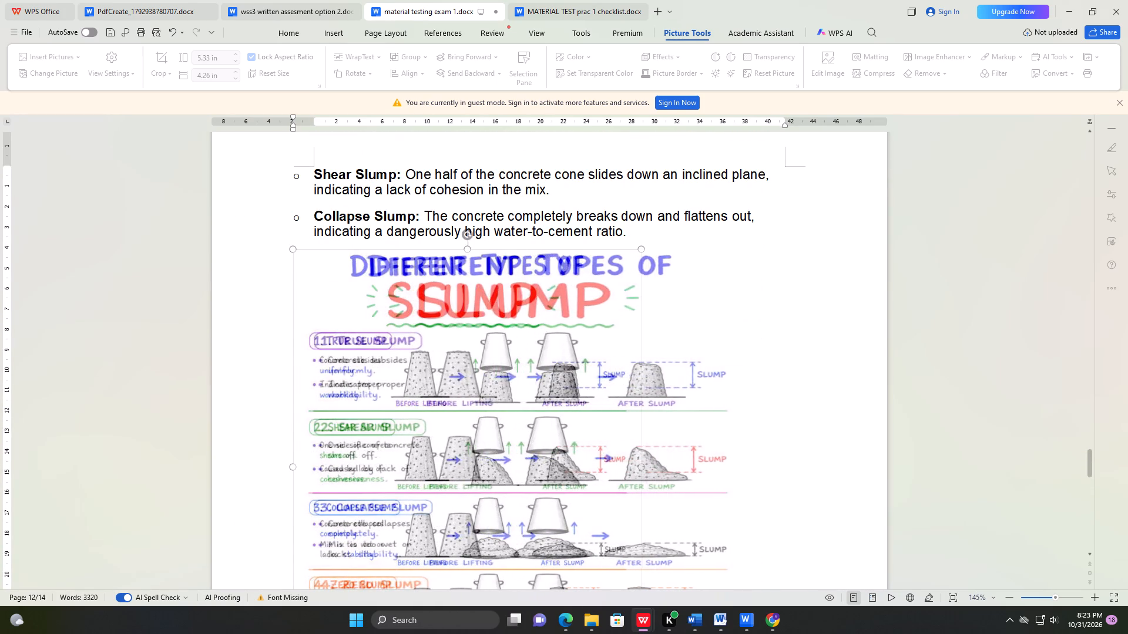
drag(748, 478, 750, 478)
scroll(768, 471, down, 5)
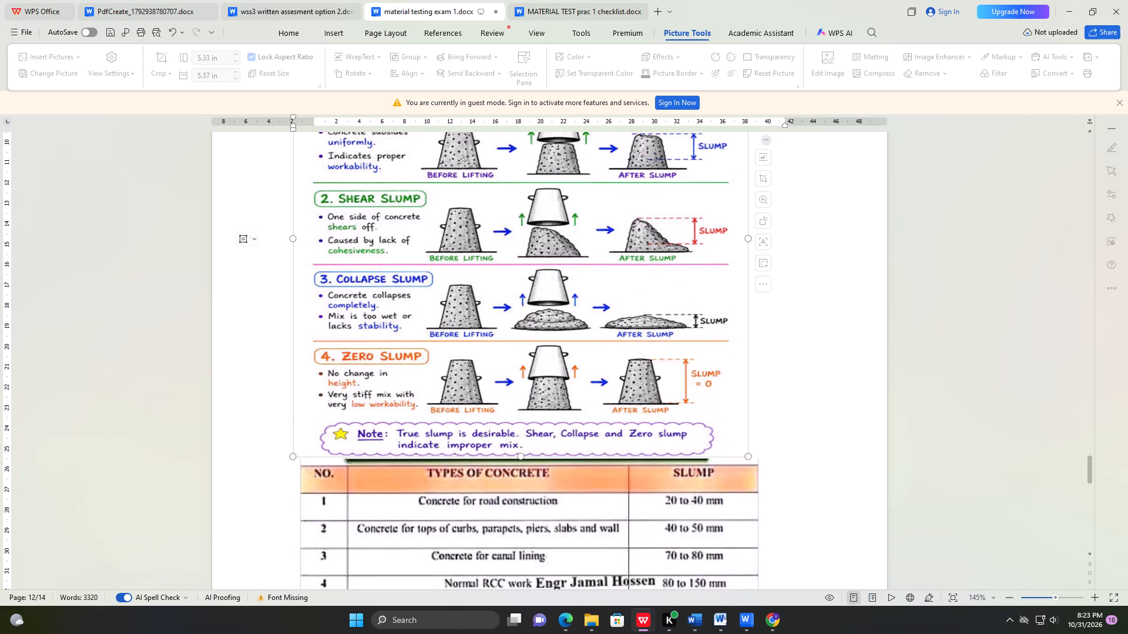
drag(748, 237, 767, 238)
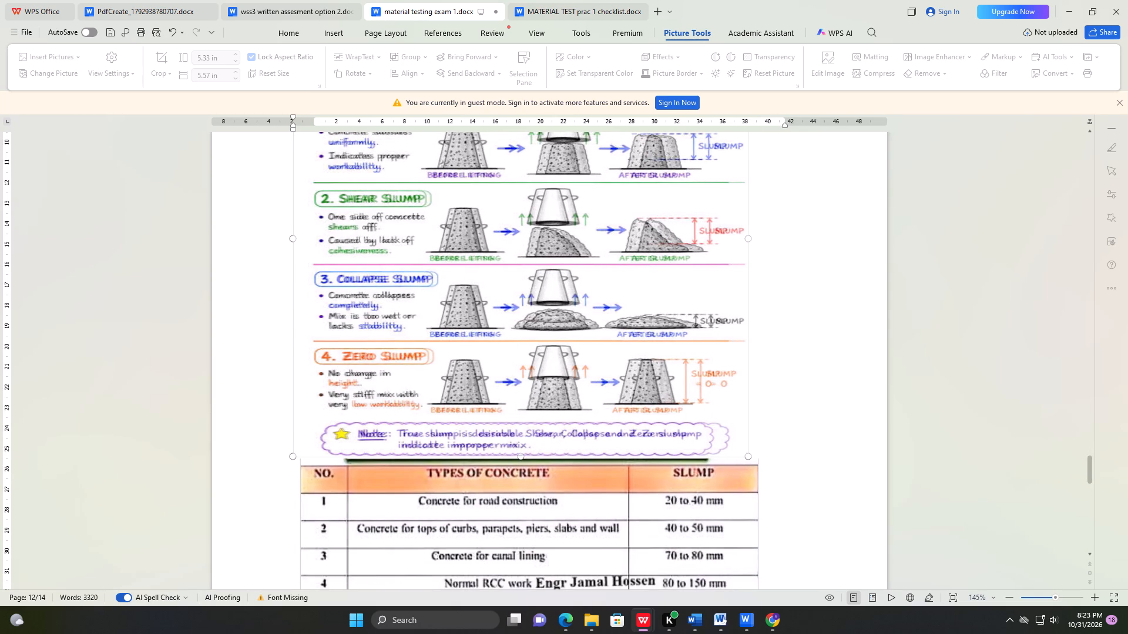
drag(767, 238, 770, 238)
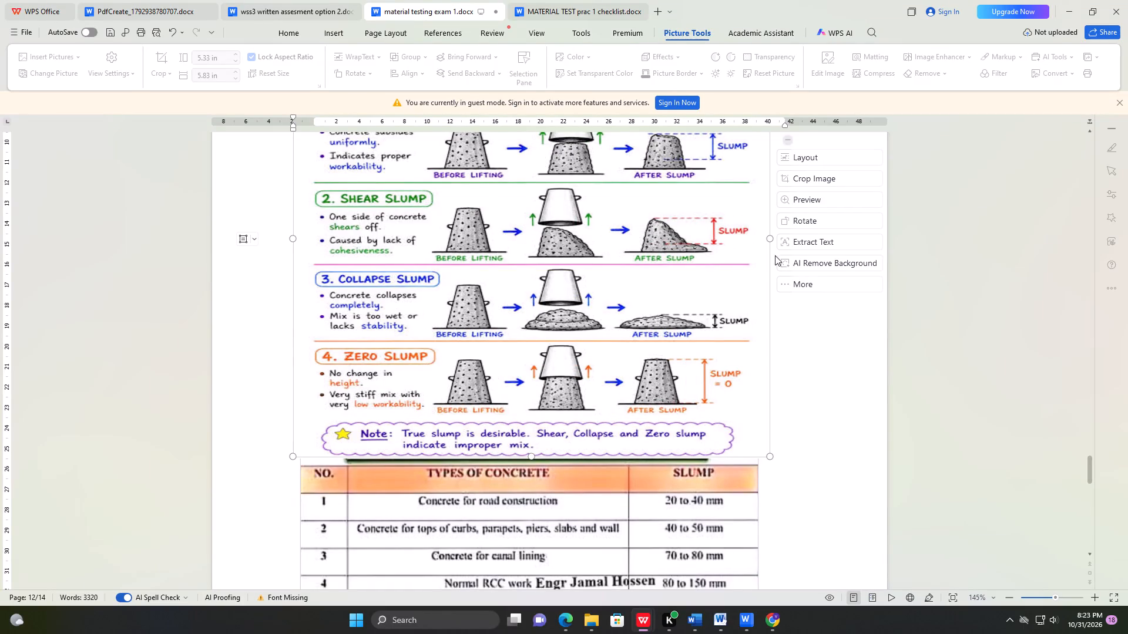
drag(770, 240, 761, 241)
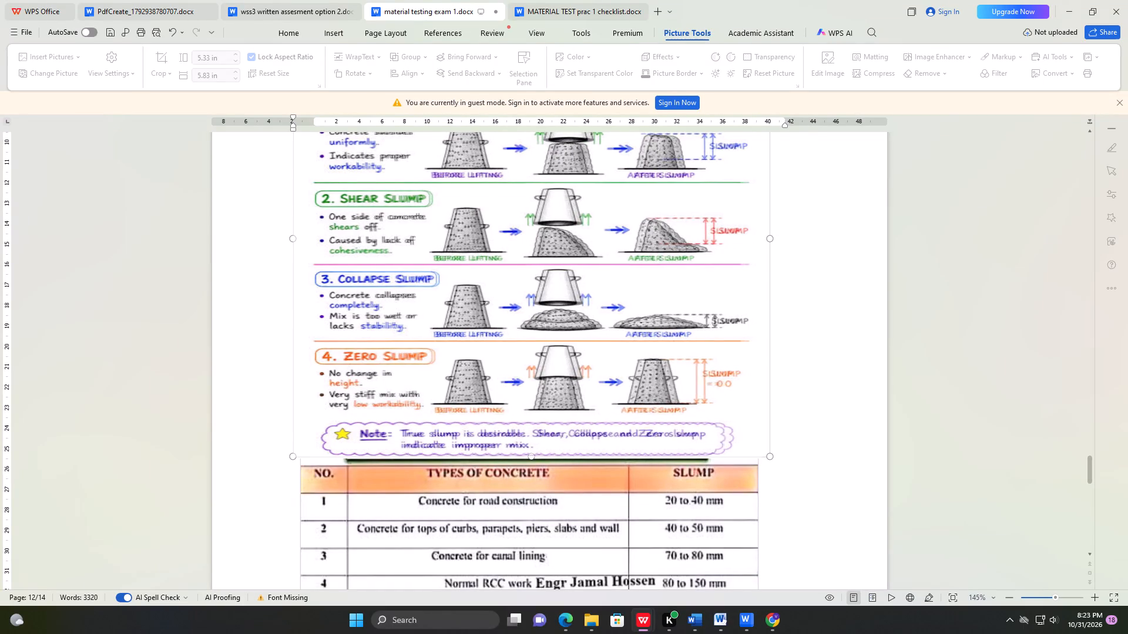
drag(761, 241, 753, 241)
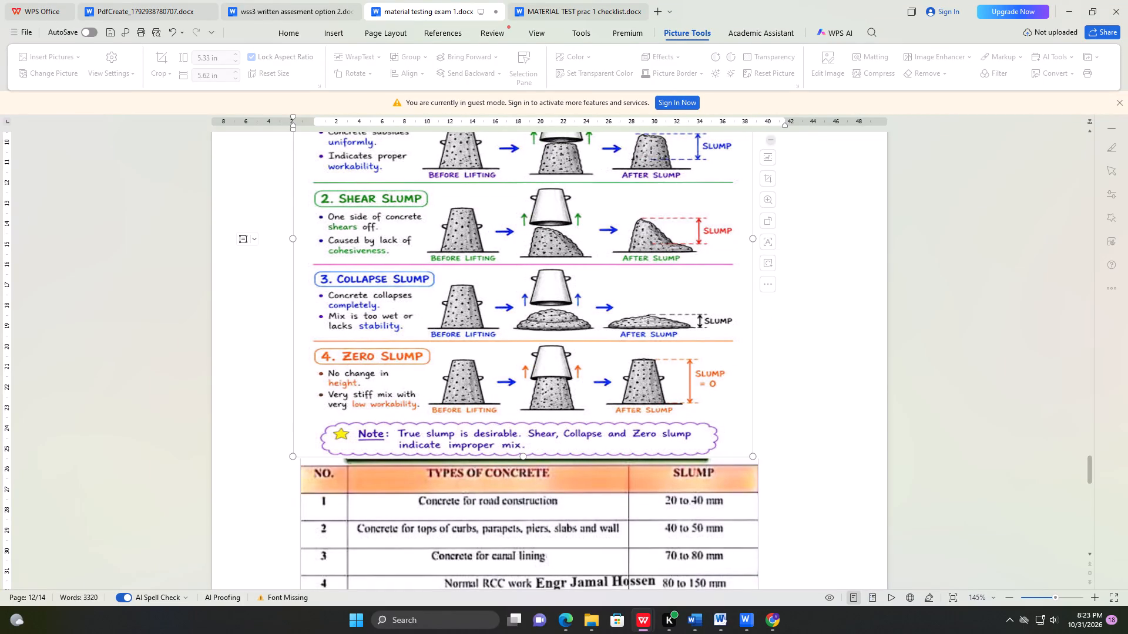
scroll(754, 408, down, 6)
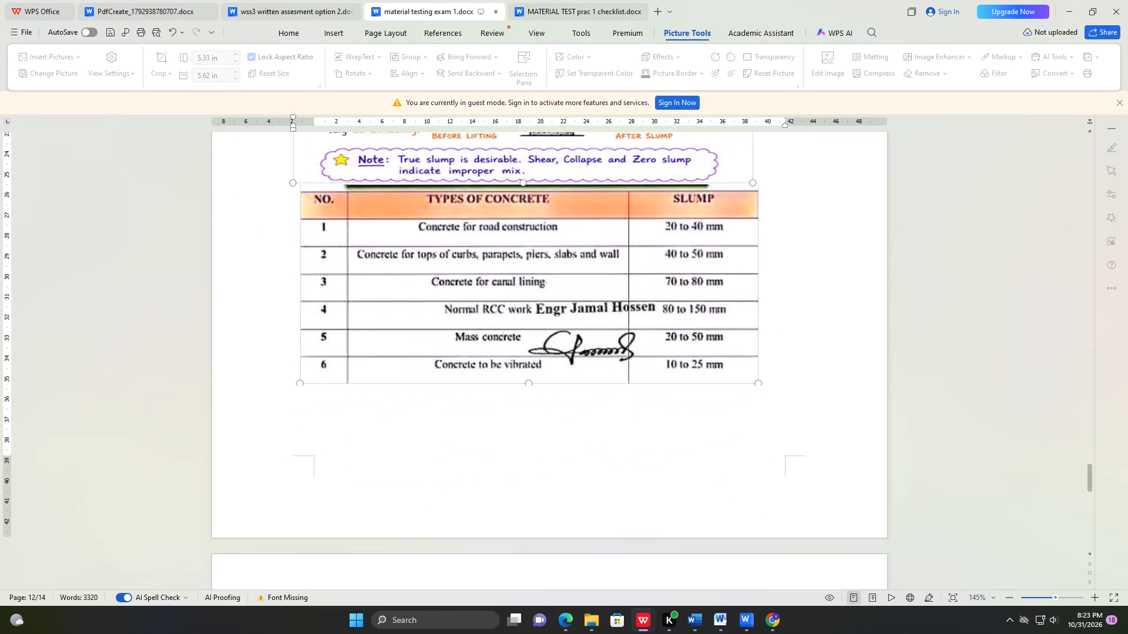
click(611, 455)
Check the layout from the STANDARD MANUALS section through the end of the sampling process flow.
scroll(609, 452, down, 12)
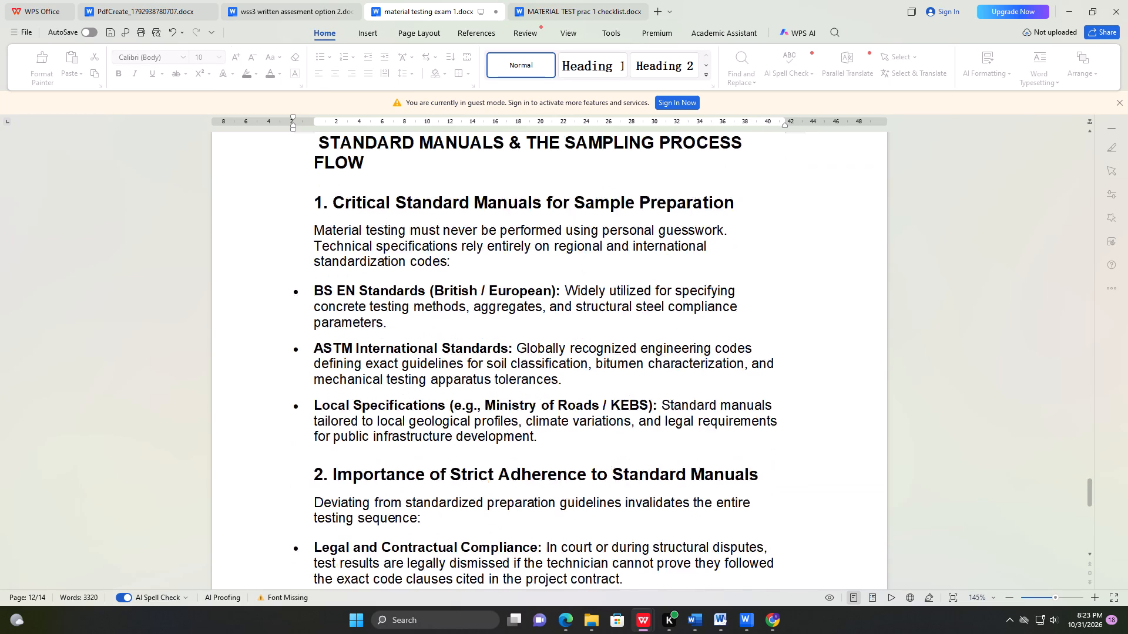
scroll(611, 449, down, 17)
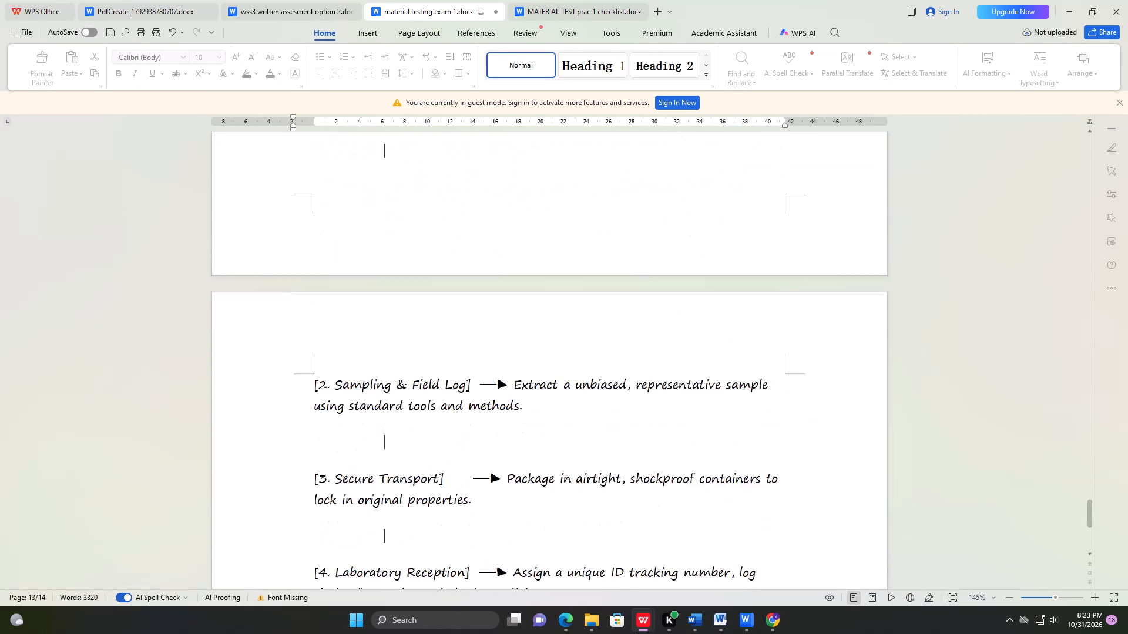
scroll(615, 447, down, 19)
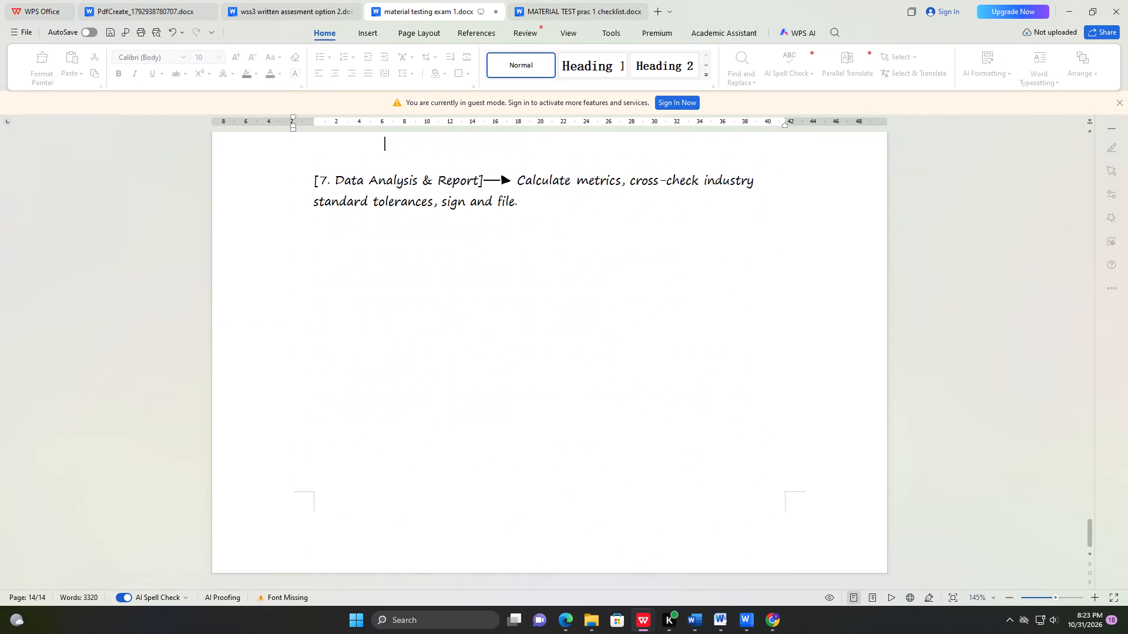
scroll(617, 446, down, 10)
Review the page layout from the sampling process flow back up to the Manufactured and Recycled Construction Materials table.
scroll(619, 445, up, 5)
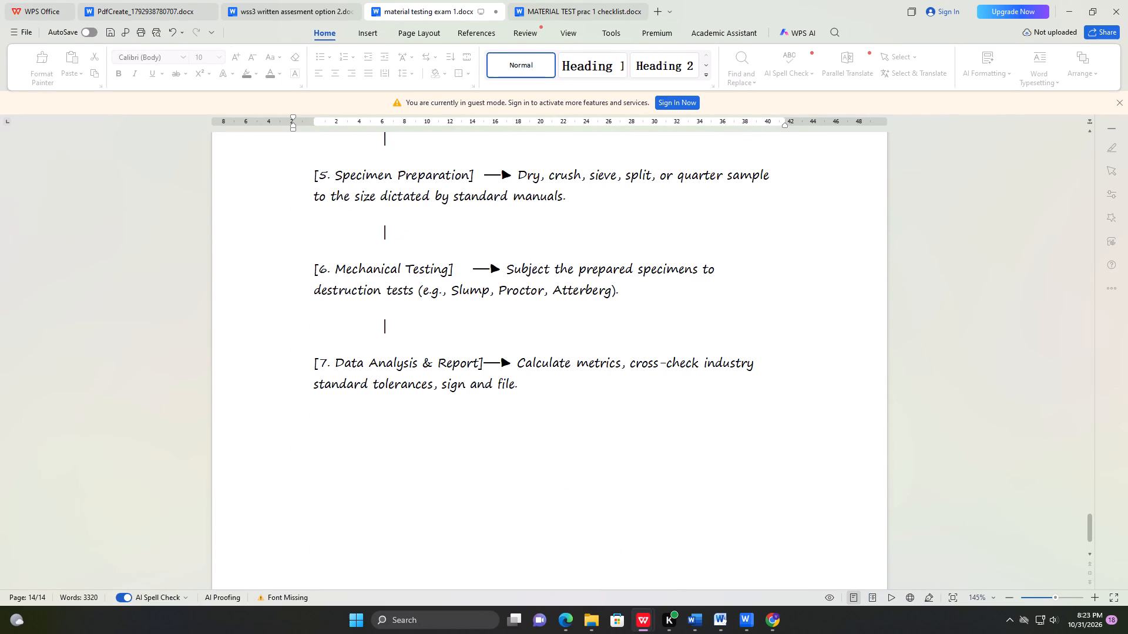
scroll(627, 434, up, 4)
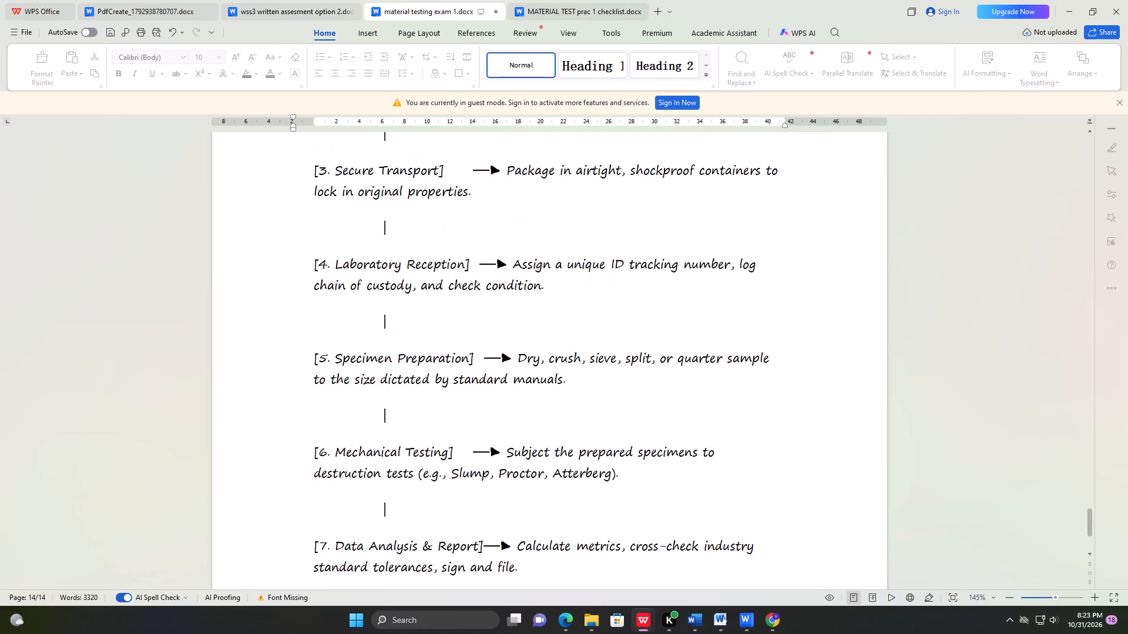
scroll(627, 434, up, 19)
scroll(627, 428, up, 5)
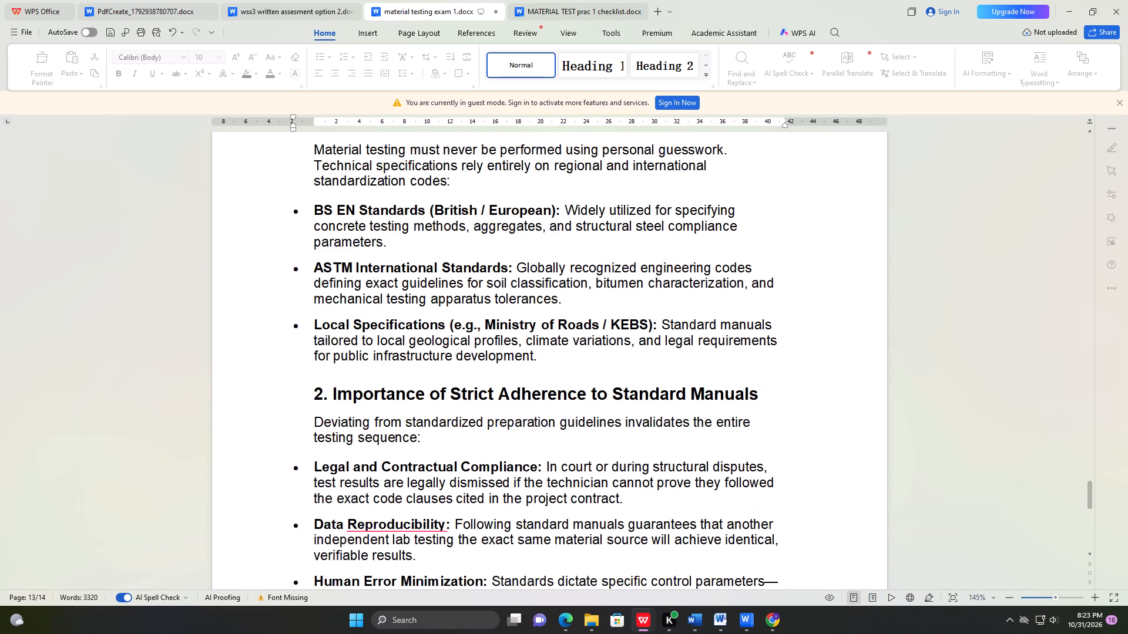
scroll(627, 428, up, 20)
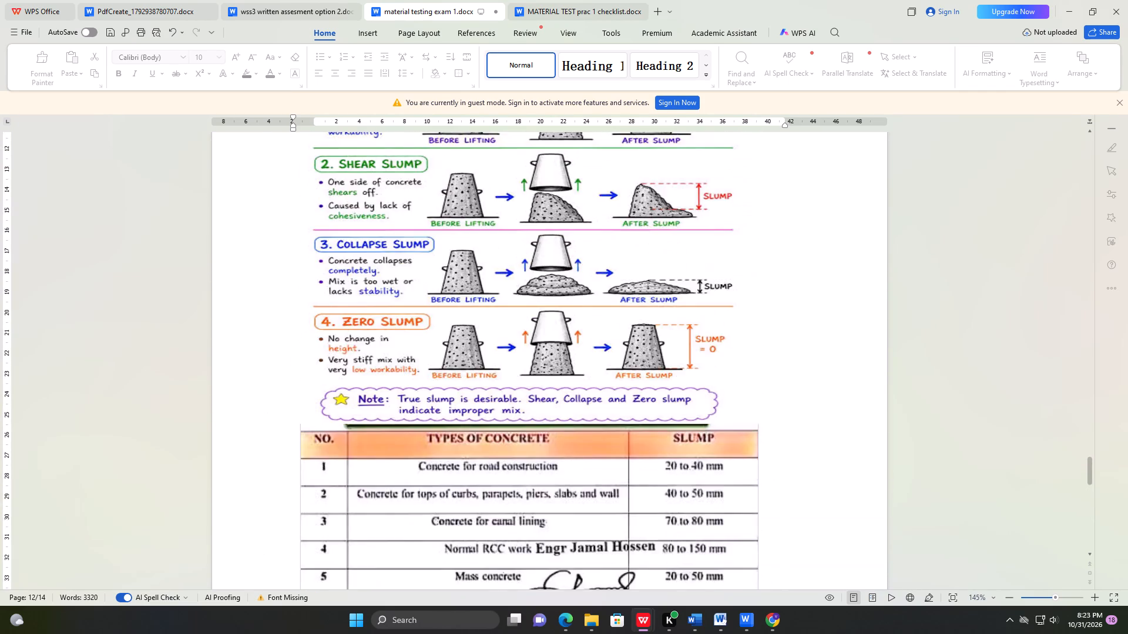
scroll(601, 434, up, 20)
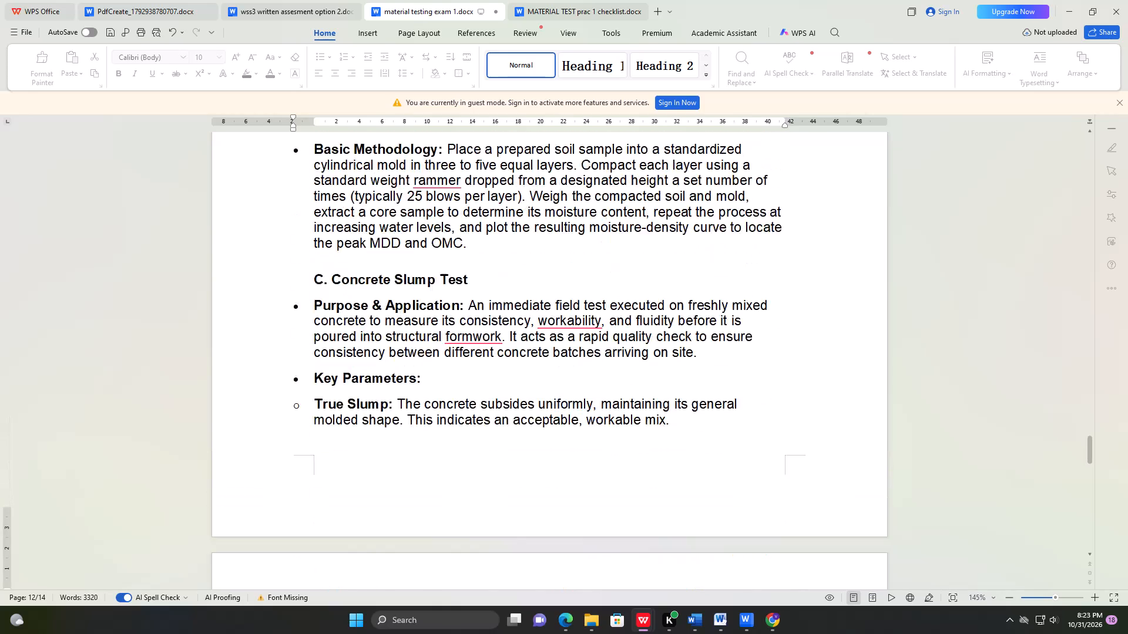
scroll(602, 434, up, 18)
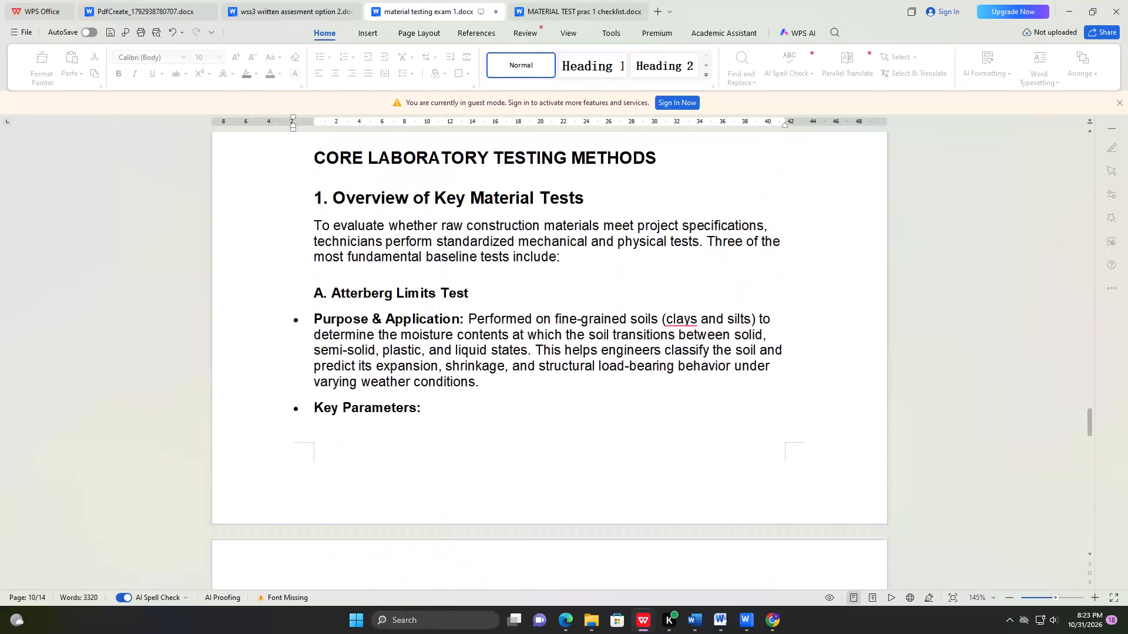
scroll(601, 435, up, 13)
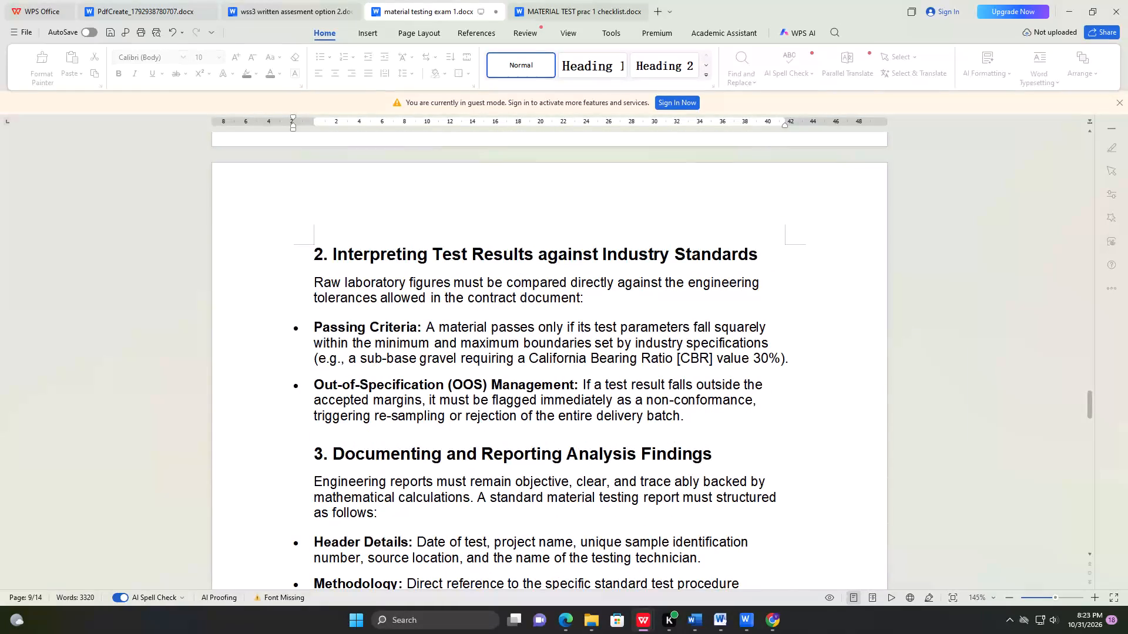
scroll(600, 432, up, 20)
scroll(600, 431, up, 7)
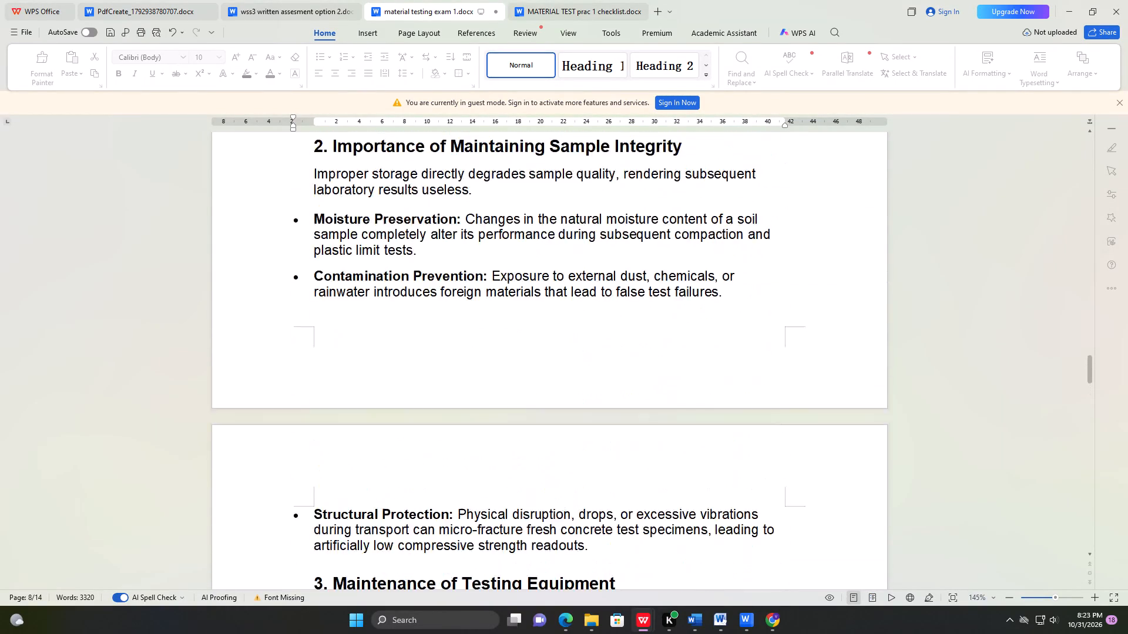
scroll(599, 431, up, 20)
scroll(599, 431, up, 3)
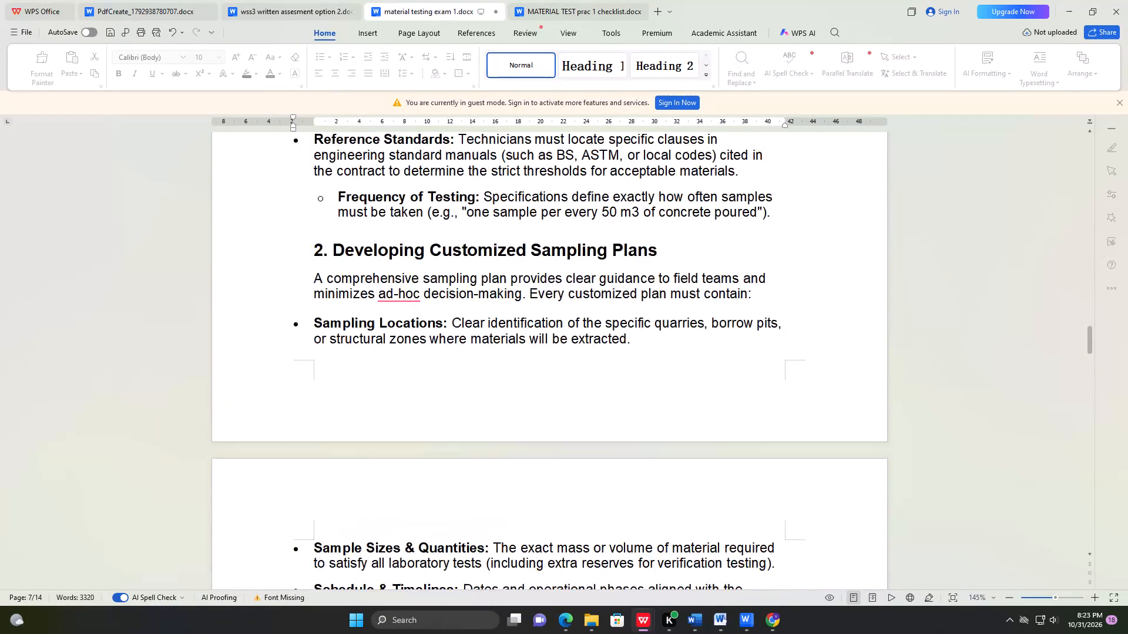
scroll(597, 431, up, 13)
scroll(597, 431, up, 8)
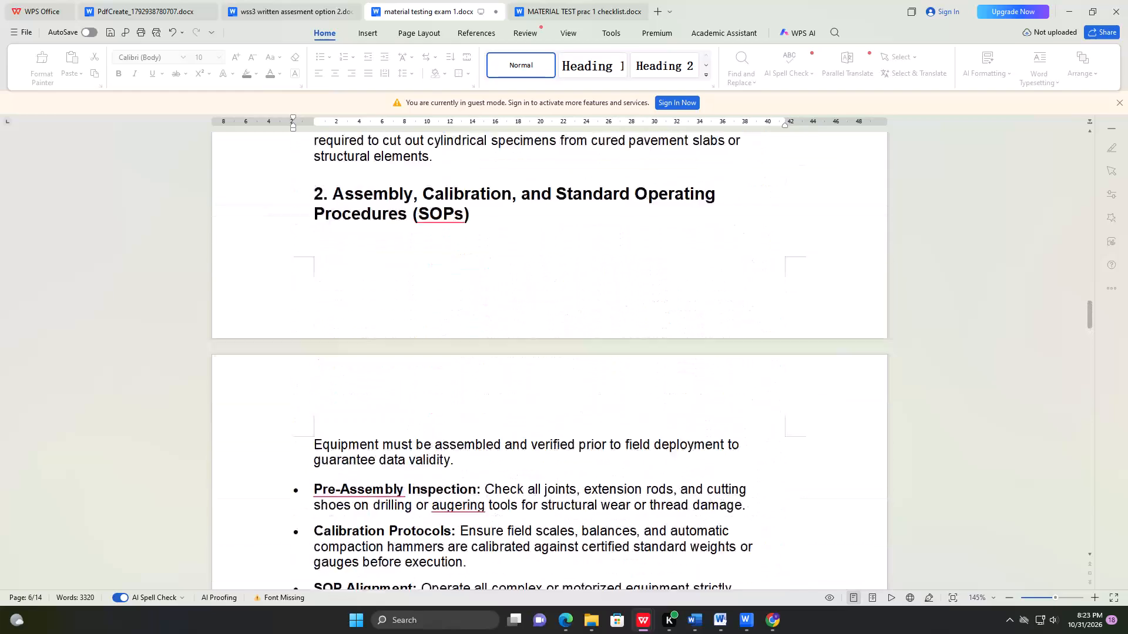
scroll(597, 437, up, 20)
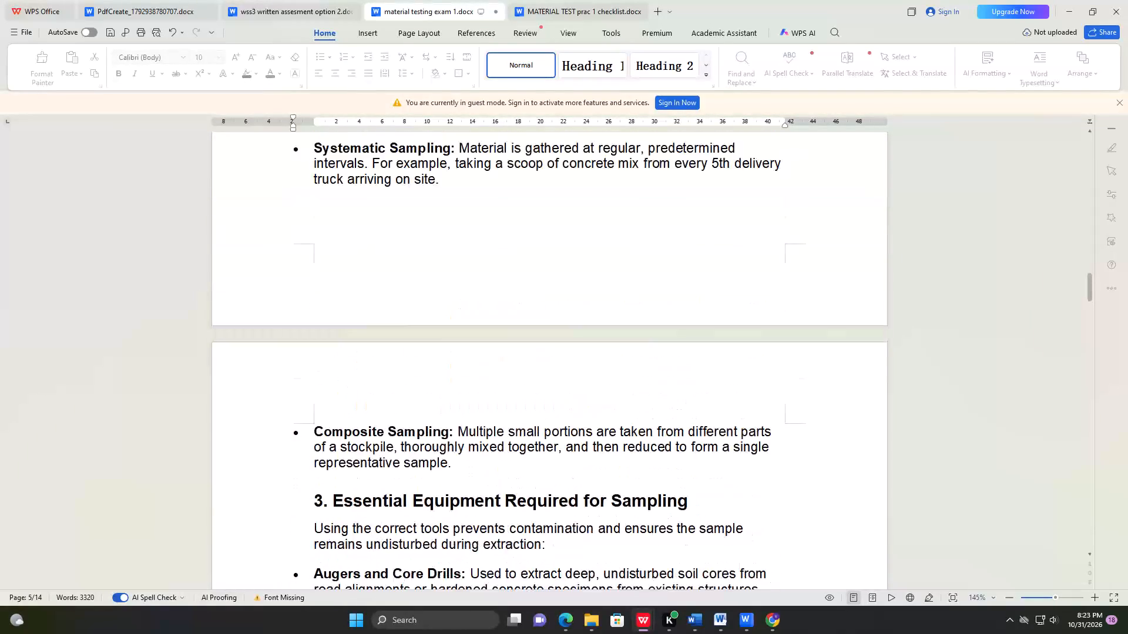
scroll(599, 437, up, 19)
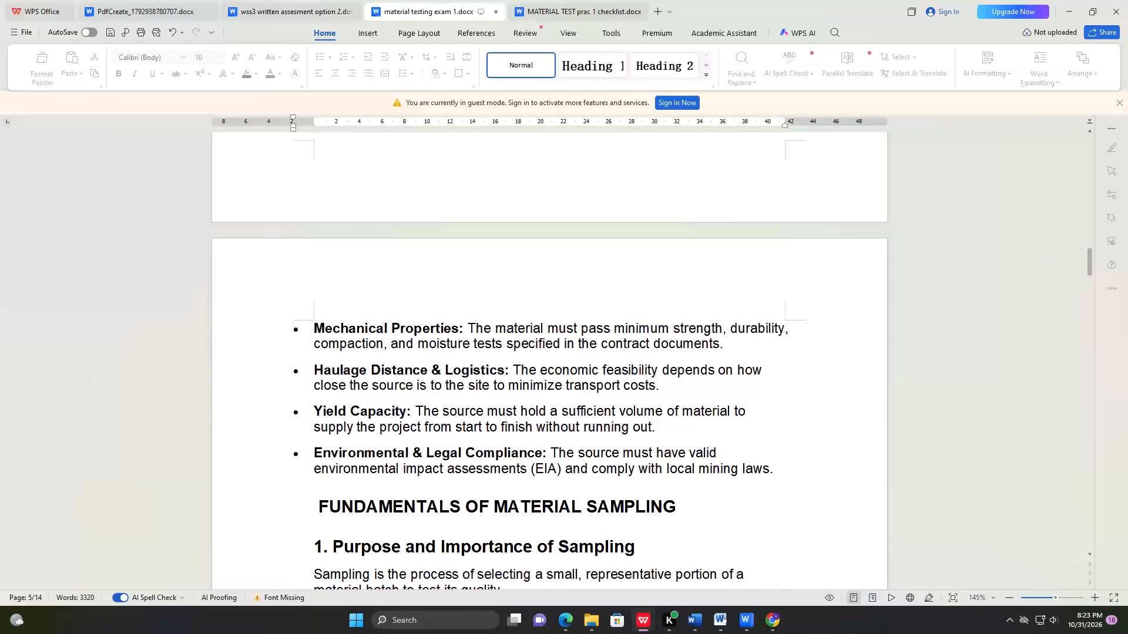
scroll(599, 437, up, 11)
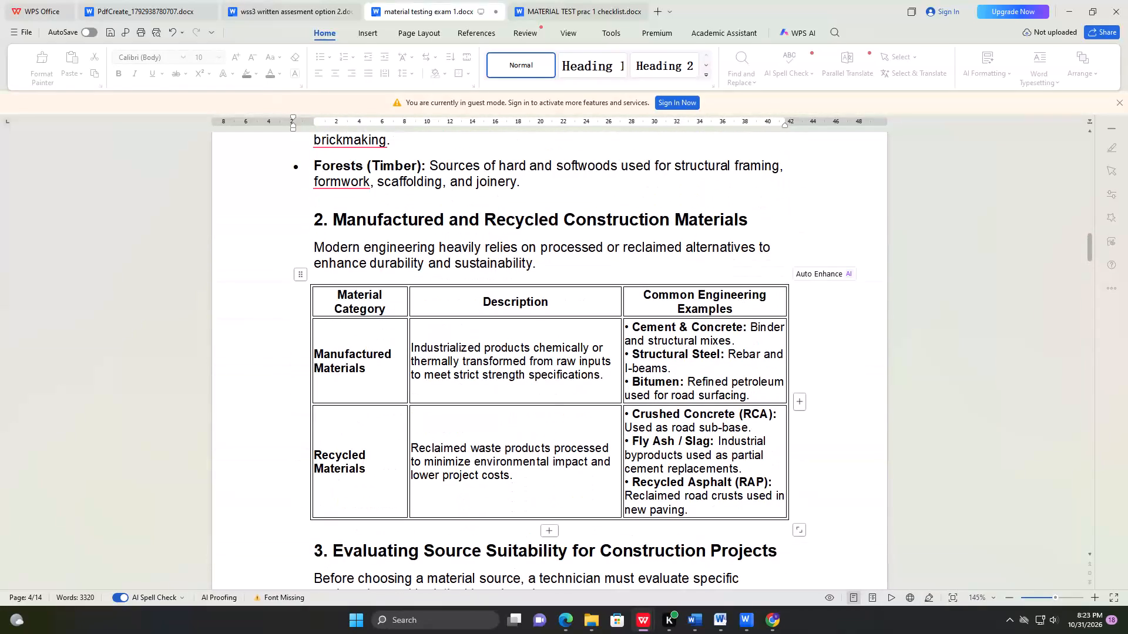
Centre the Manufactured and Recycled Construction Materials table and turn off the spacing between its cells.
click(298, 277)
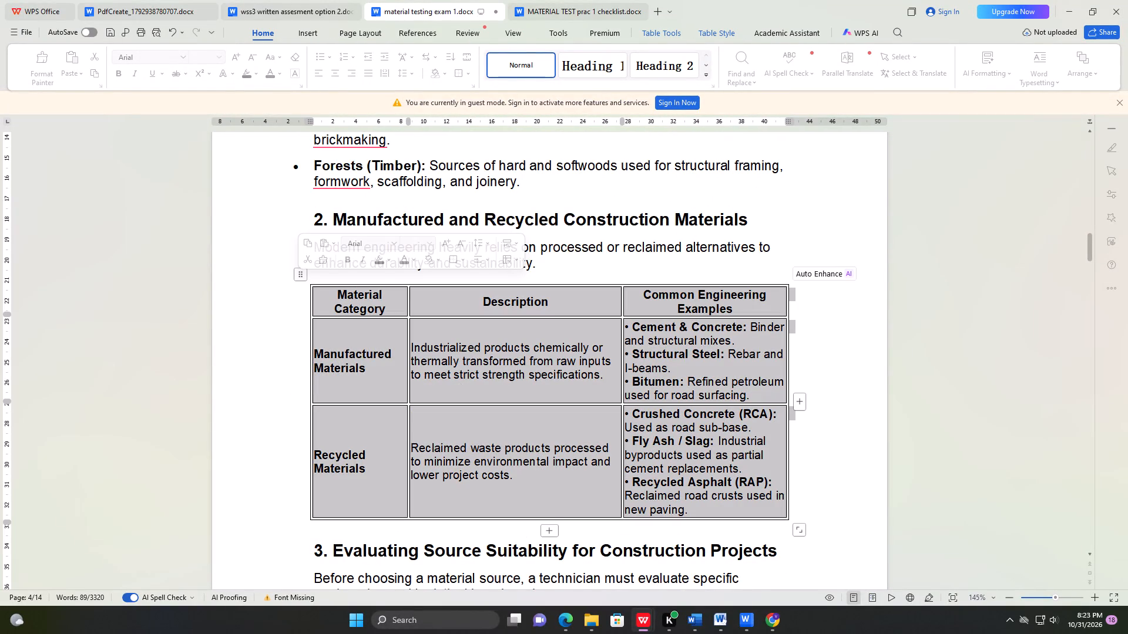
click(302, 278)
right_click(302, 278)
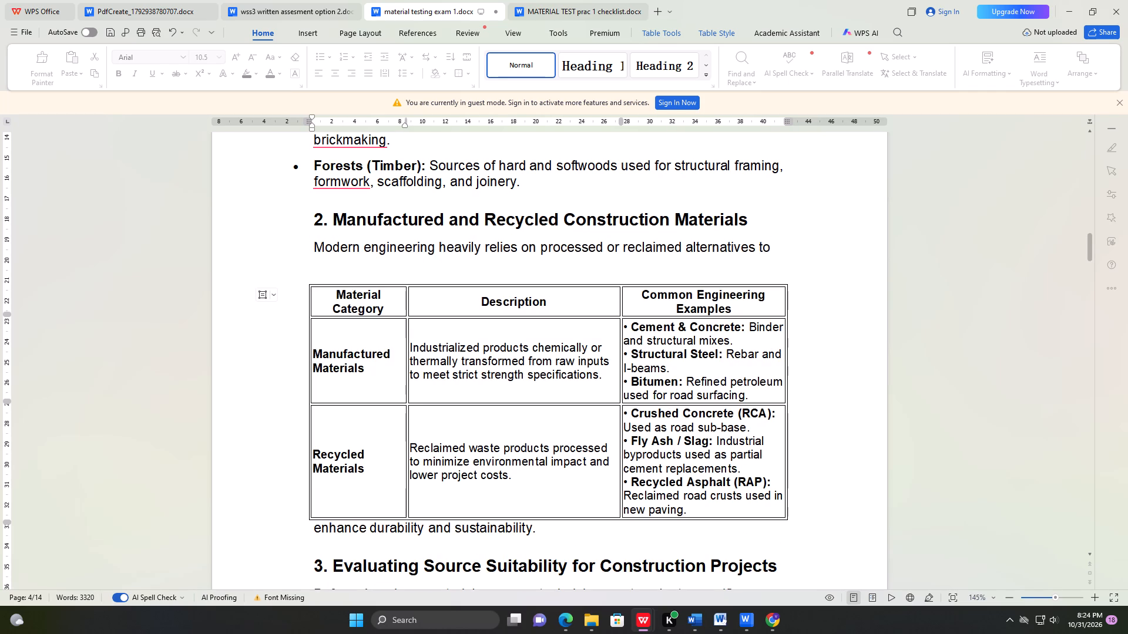
click(310, 286)
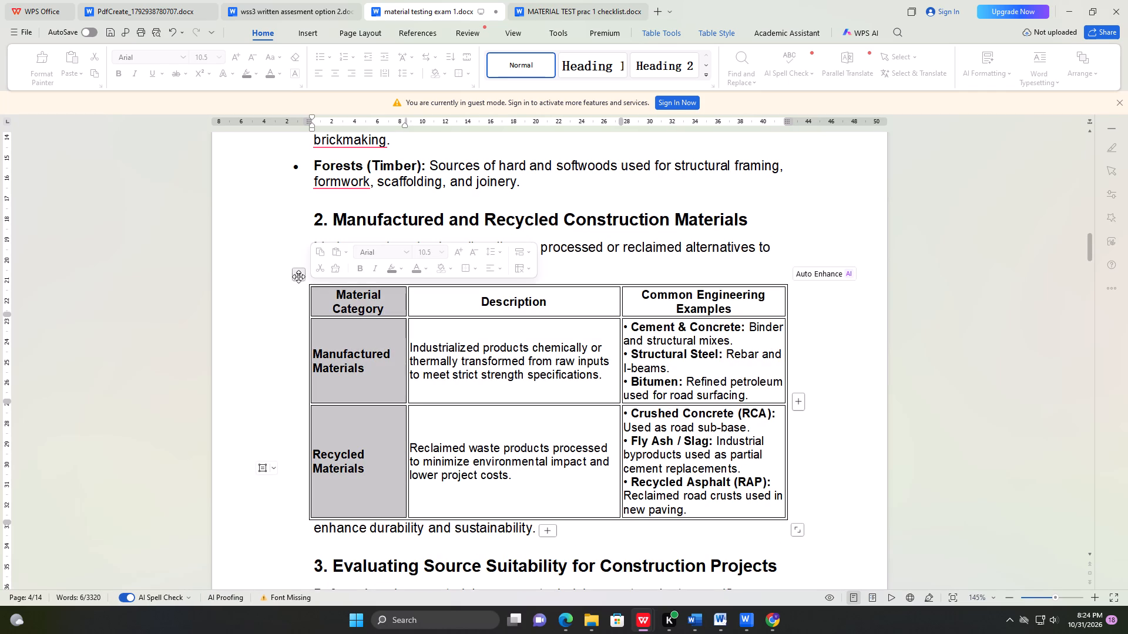
click(298, 276)
right_click(298, 276)
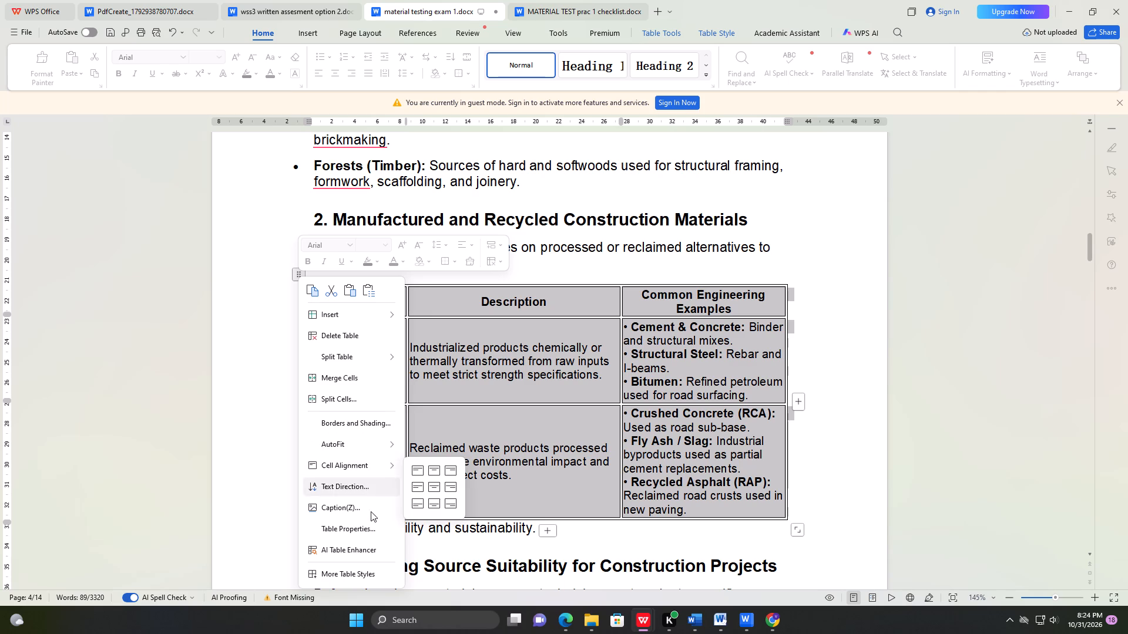
click(370, 527)
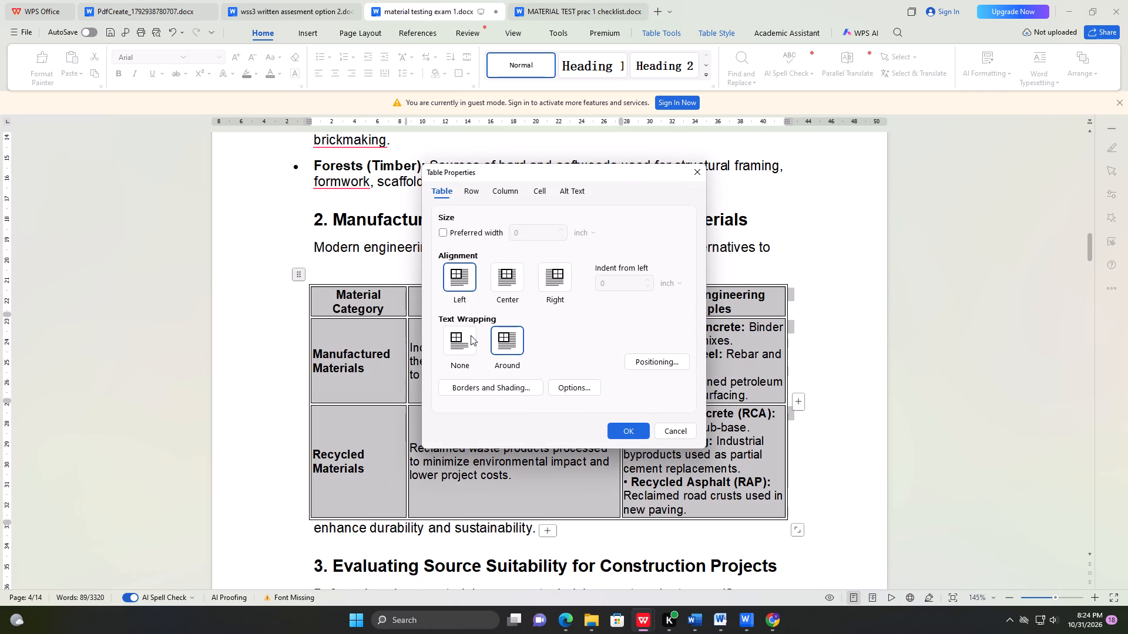
click(512, 289)
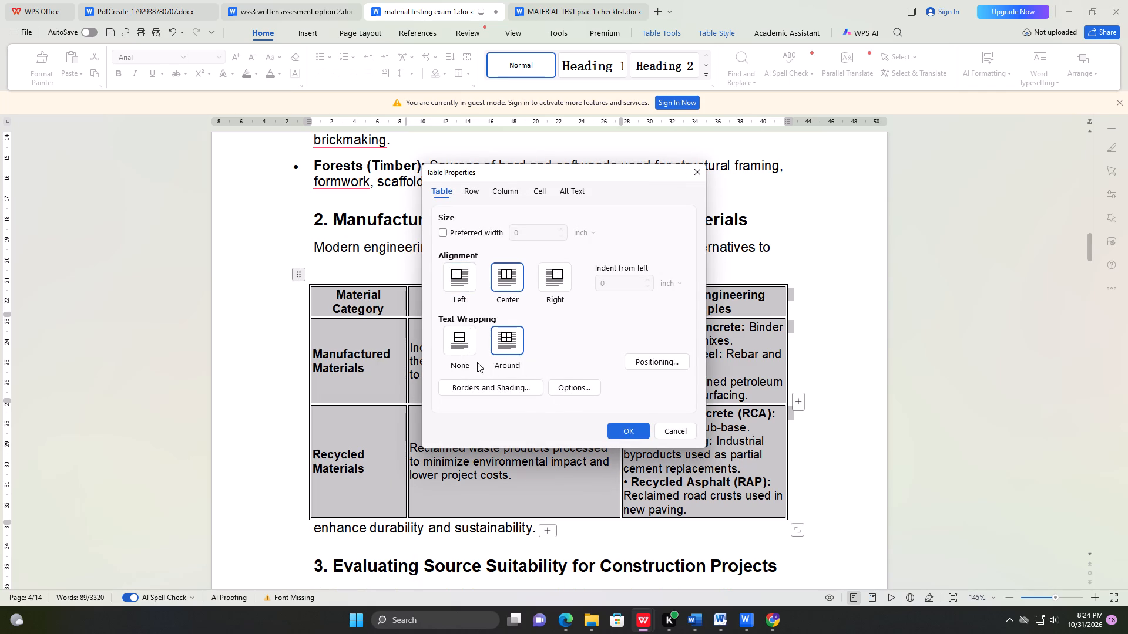
click(581, 387)
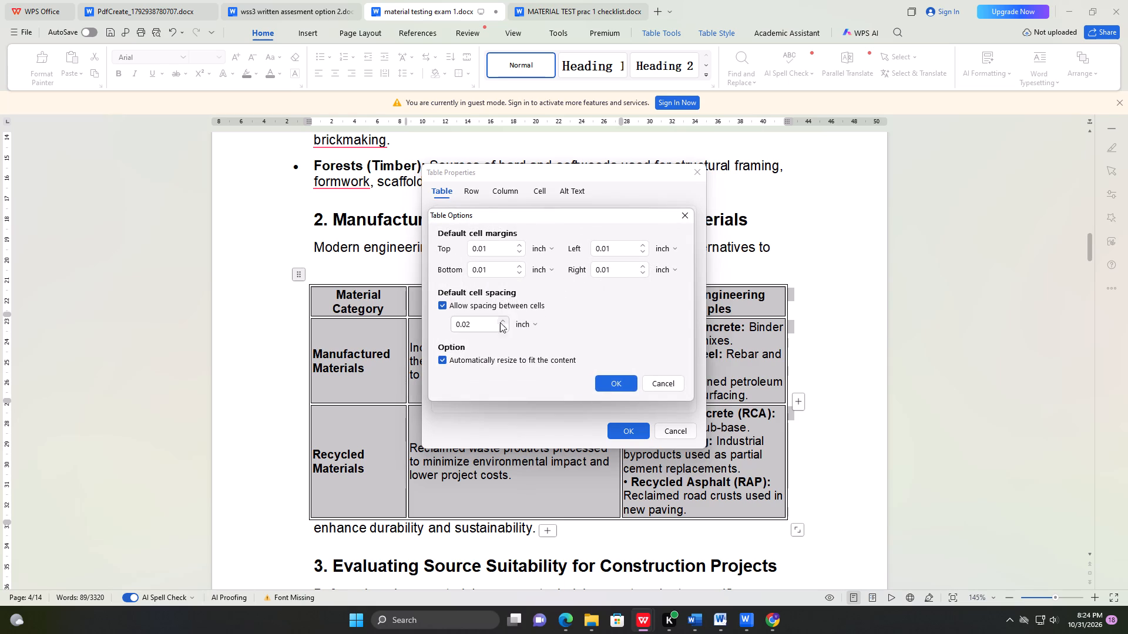
click(442, 303)
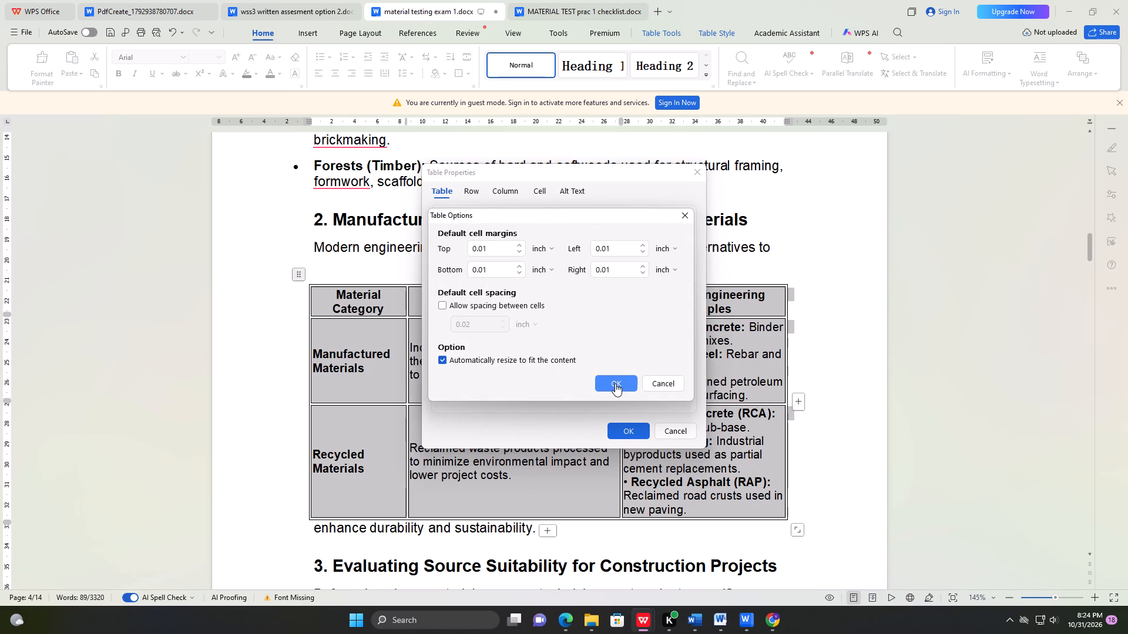
click(617, 384)
click(625, 430)
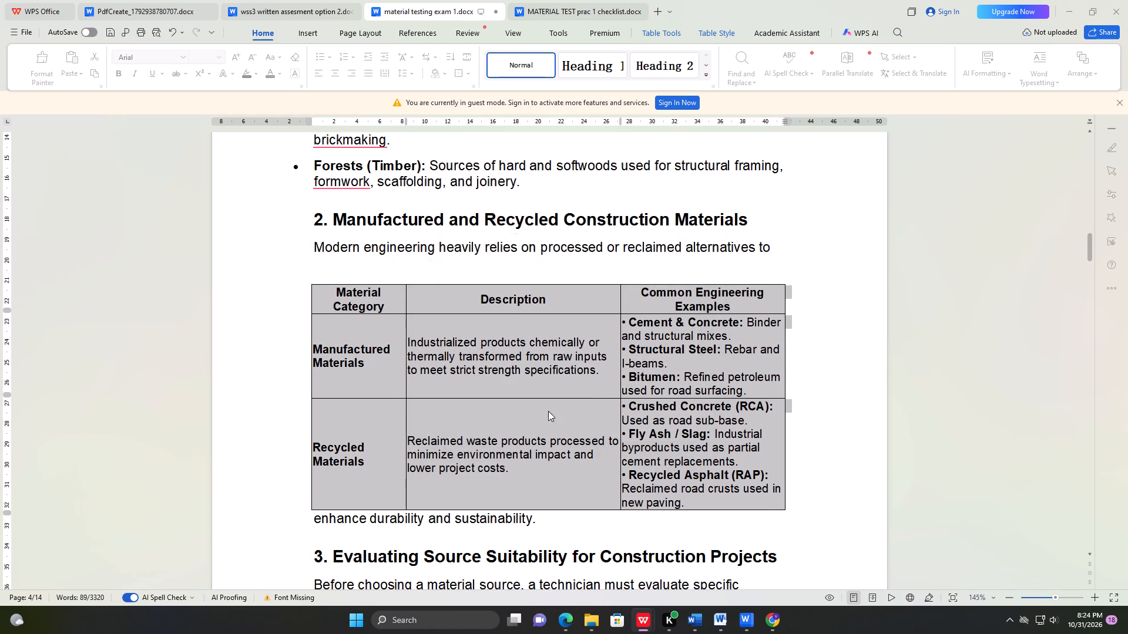
Check the layout from the materials table through the sampling, testing and slump sections to the final process flow.
scroll(441, 406, down, 4)
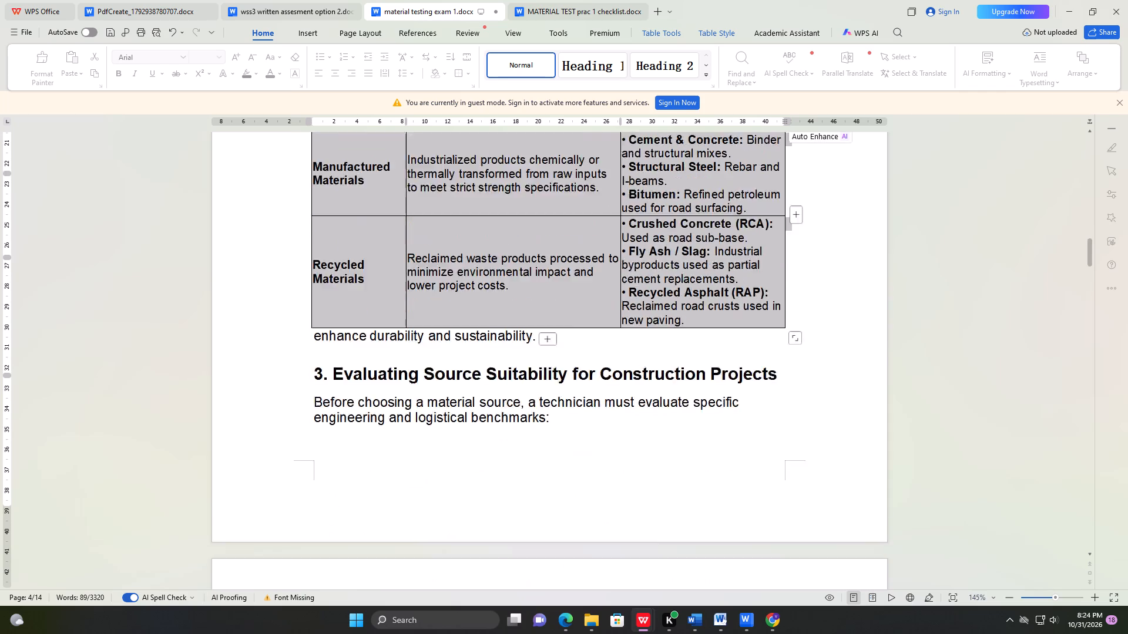
scroll(441, 407, down, 15)
scroll(441, 410, down, 6)
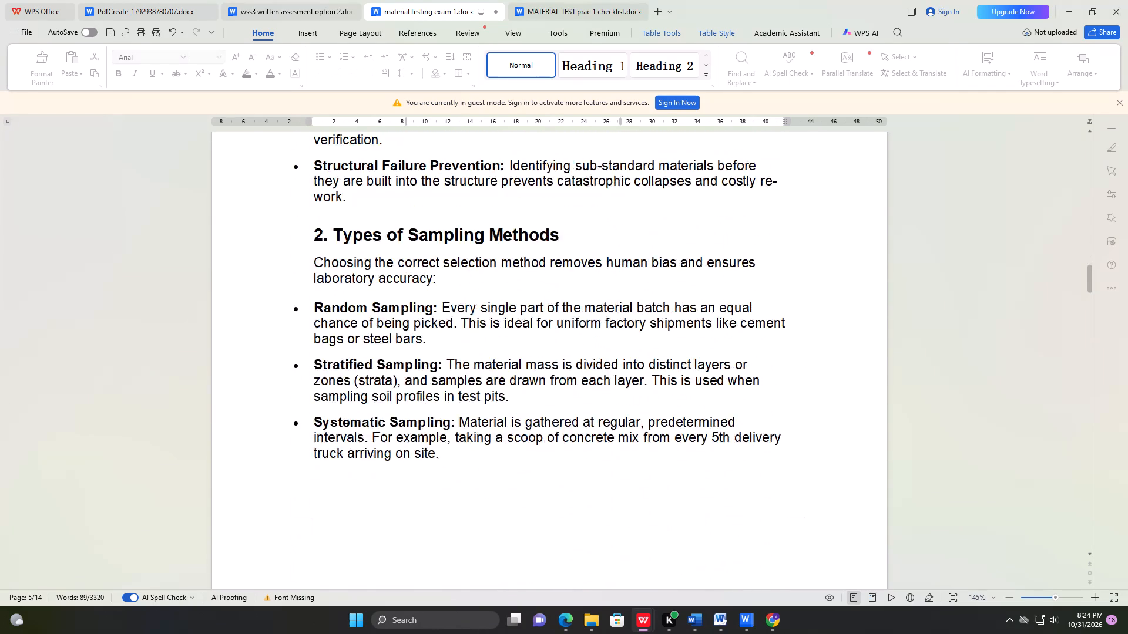
scroll(442, 410, down, 7)
scroll(442, 410, down, 18)
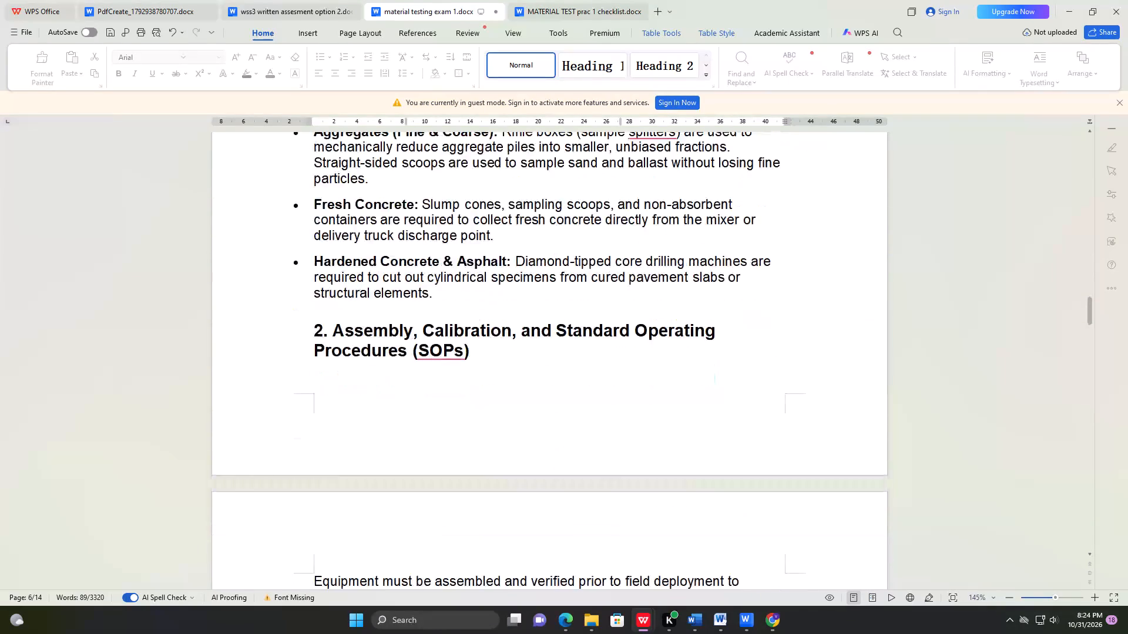
scroll(442, 410, down, 20)
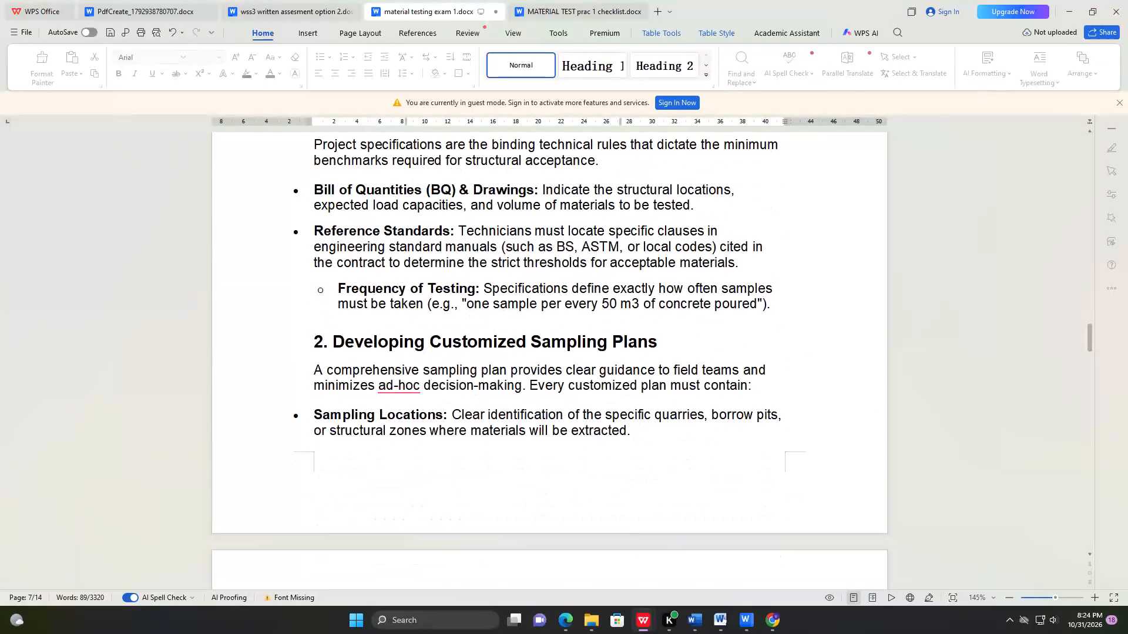
scroll(442, 411, down, 20)
scroll(442, 411, down, 9)
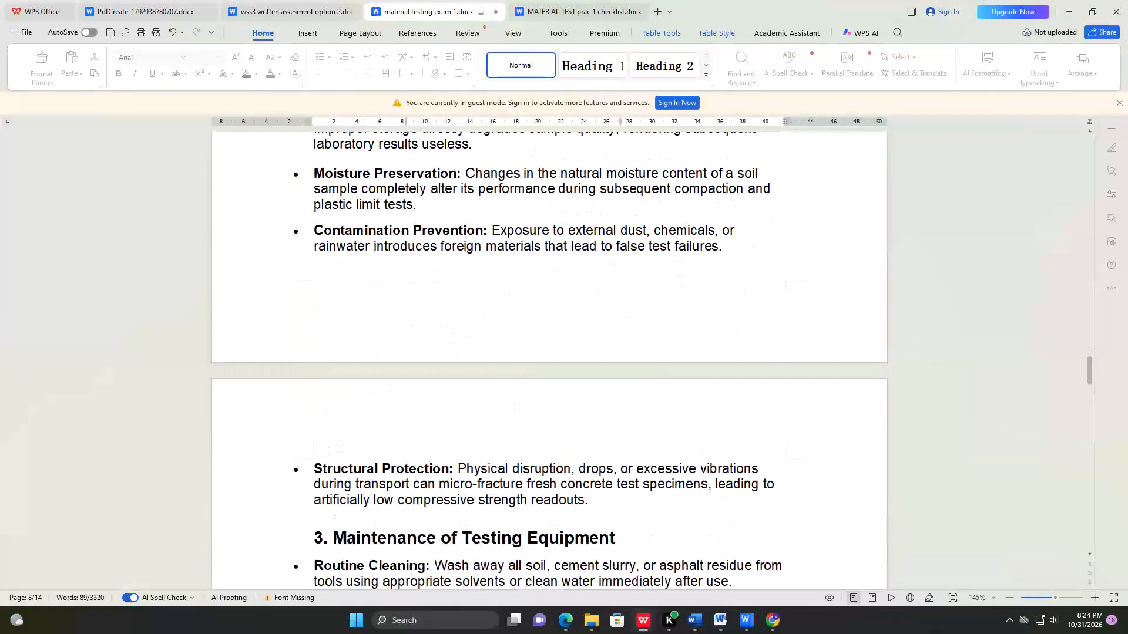
scroll(442, 412, down, 19)
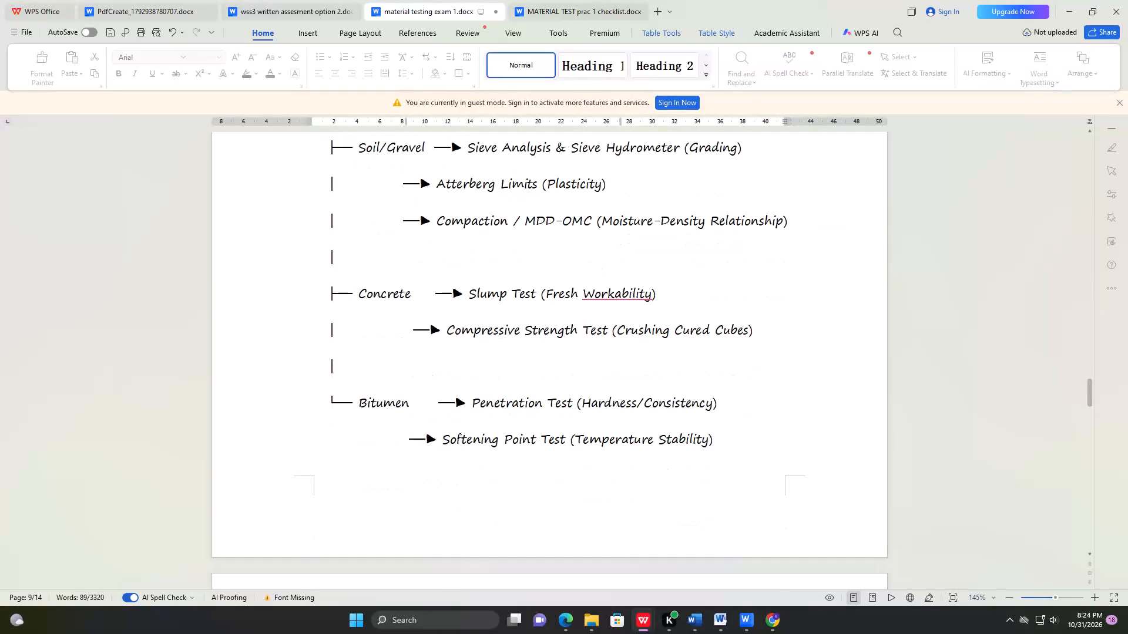
scroll(441, 409, down, 18)
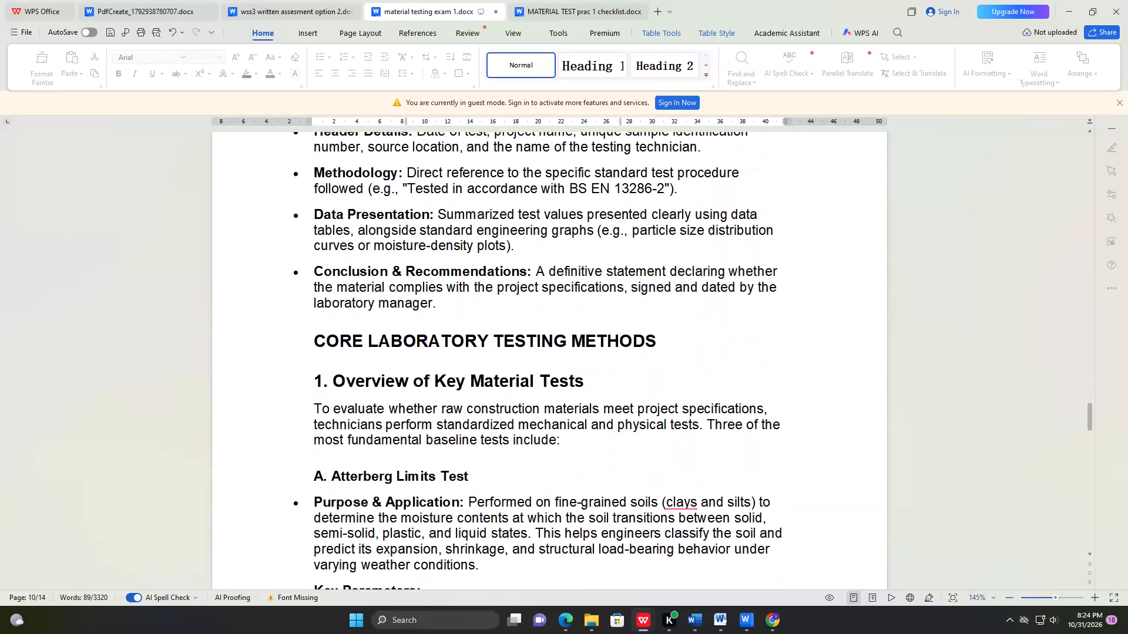
scroll(441, 409, down, 15)
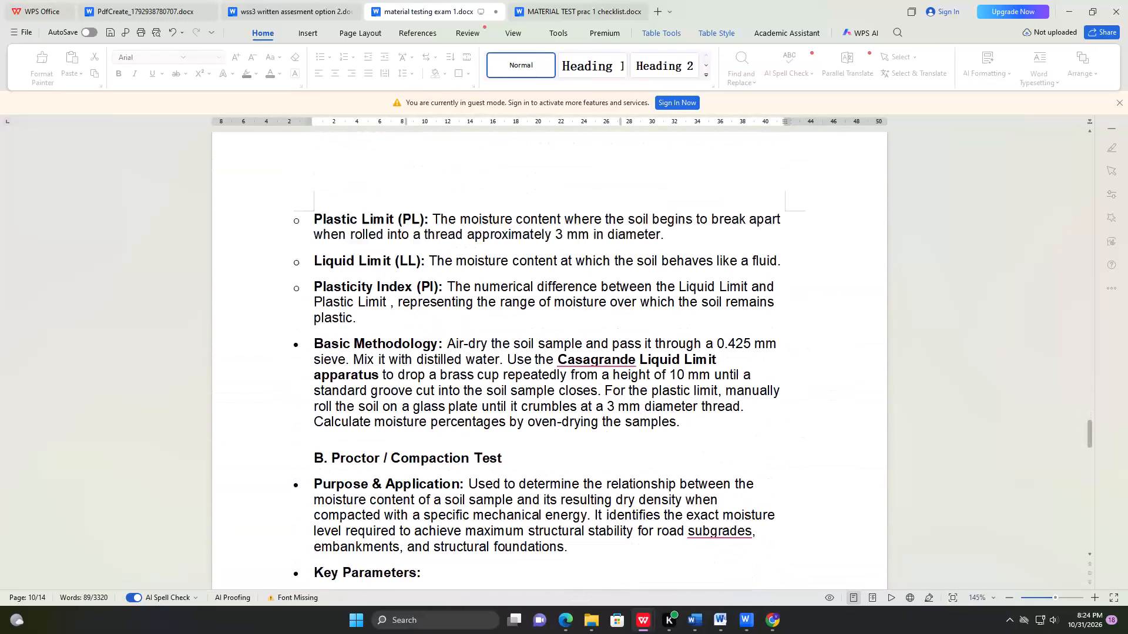
scroll(441, 409, down, 16)
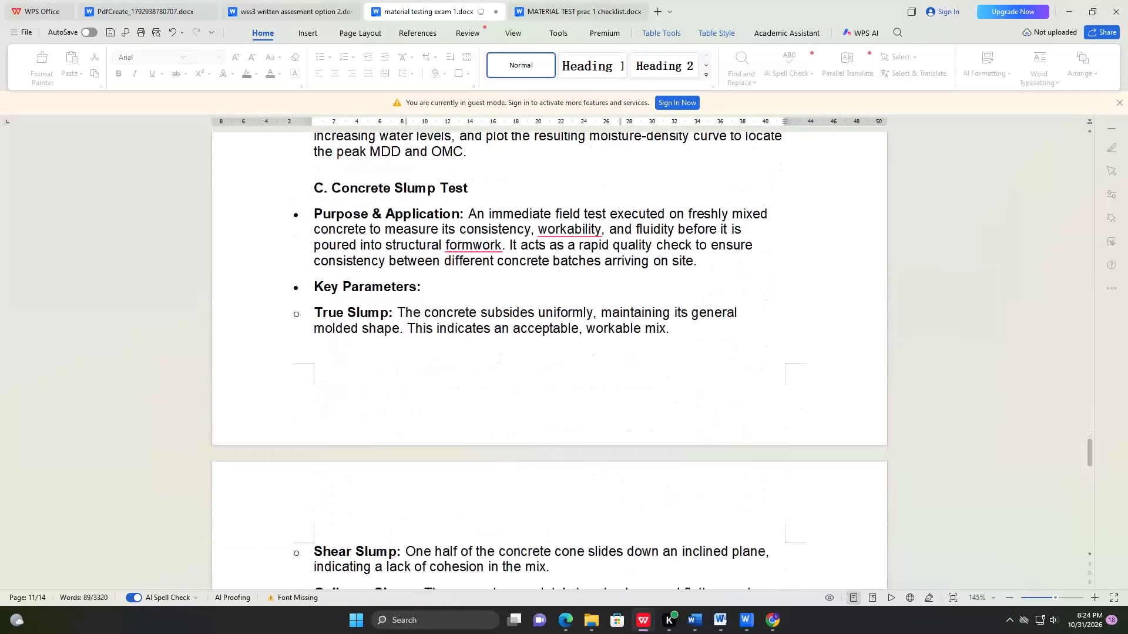
scroll(441, 409, down, 8)
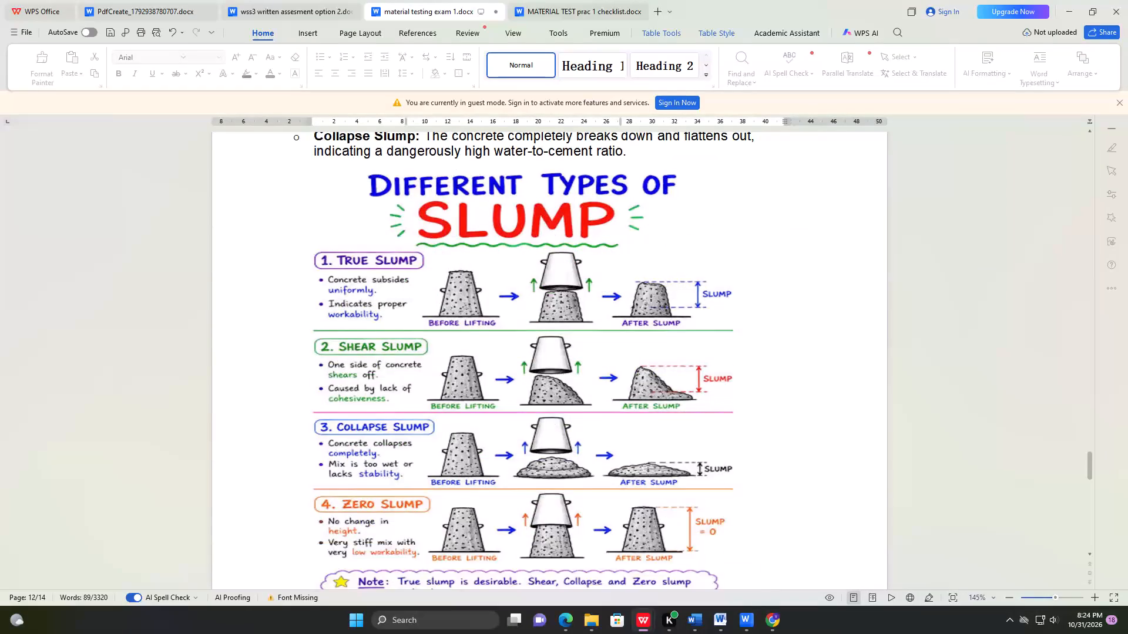
scroll(441, 409, down, 20)
scroll(441, 409, down, 7)
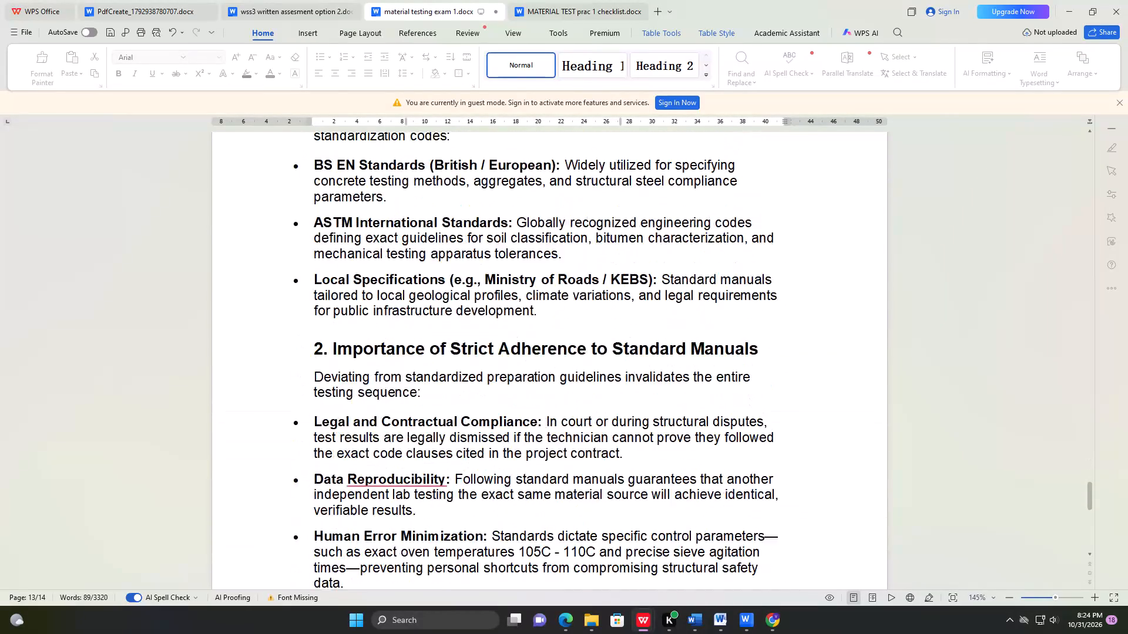
scroll(441, 409, down, 20)
scroll(441, 409, down, 7)
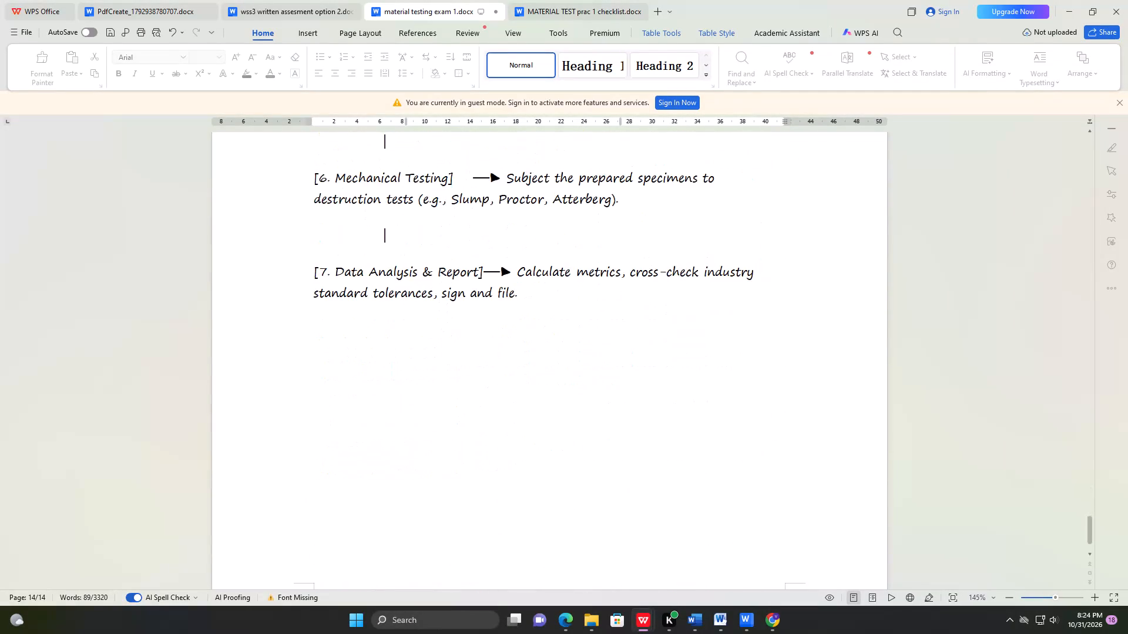
scroll(446, 409, down, 16)
scroll(449, 407, up, 8)
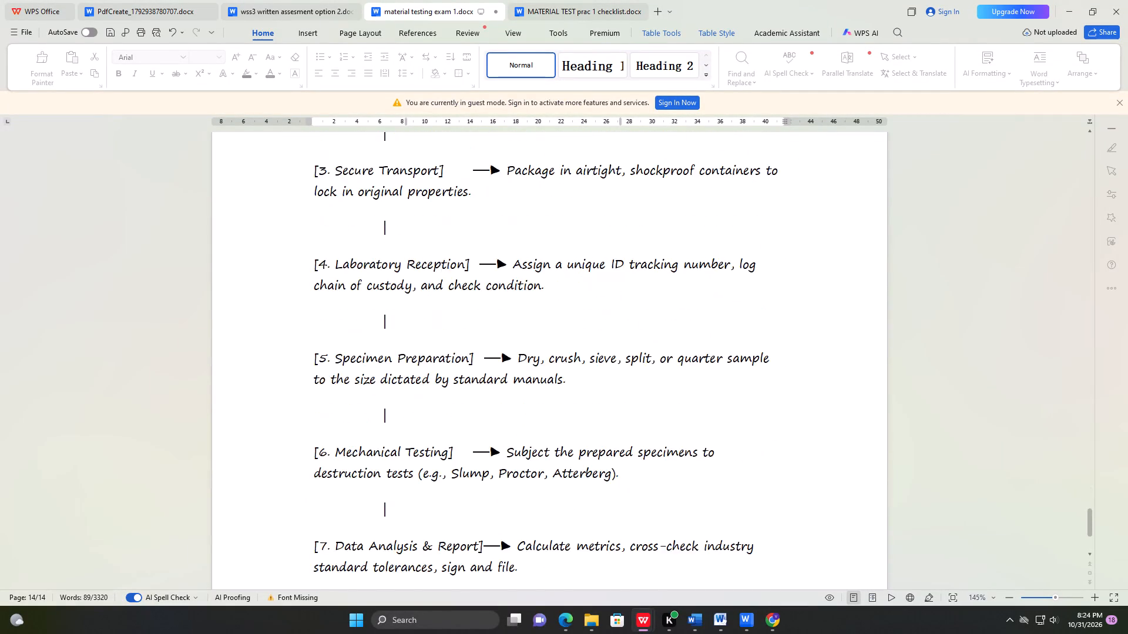
Delete the word CORE from the LABORATORY TESTING METHODS section heading.
scroll(453, 407, up, 14)
scroll(453, 407, up, 11)
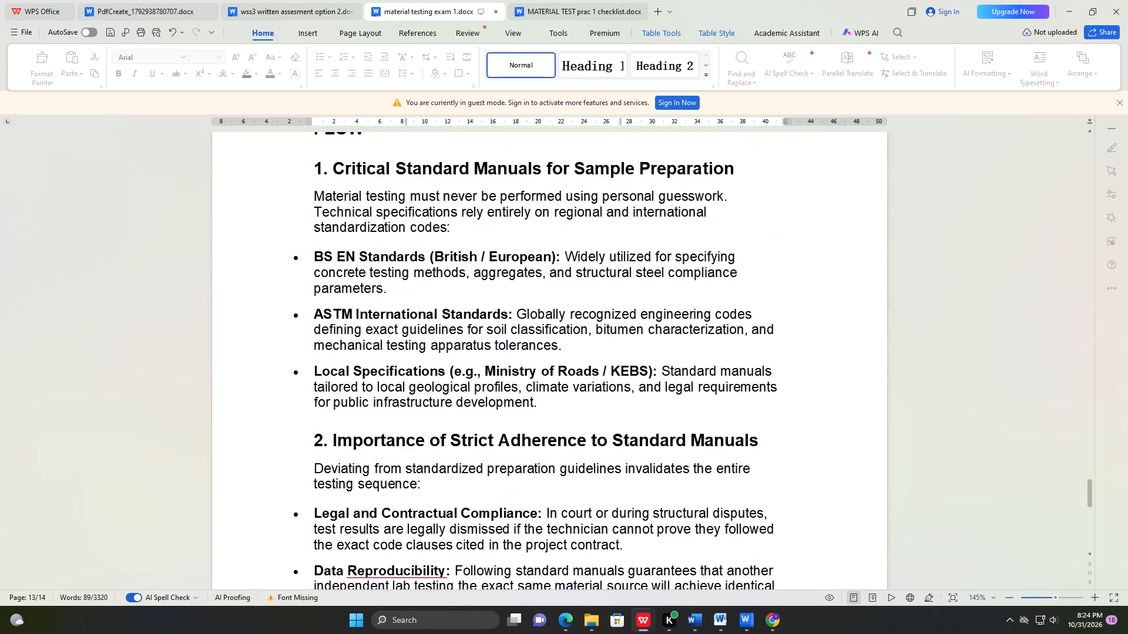
scroll(453, 407, up, 8)
scroll(453, 407, up, 15)
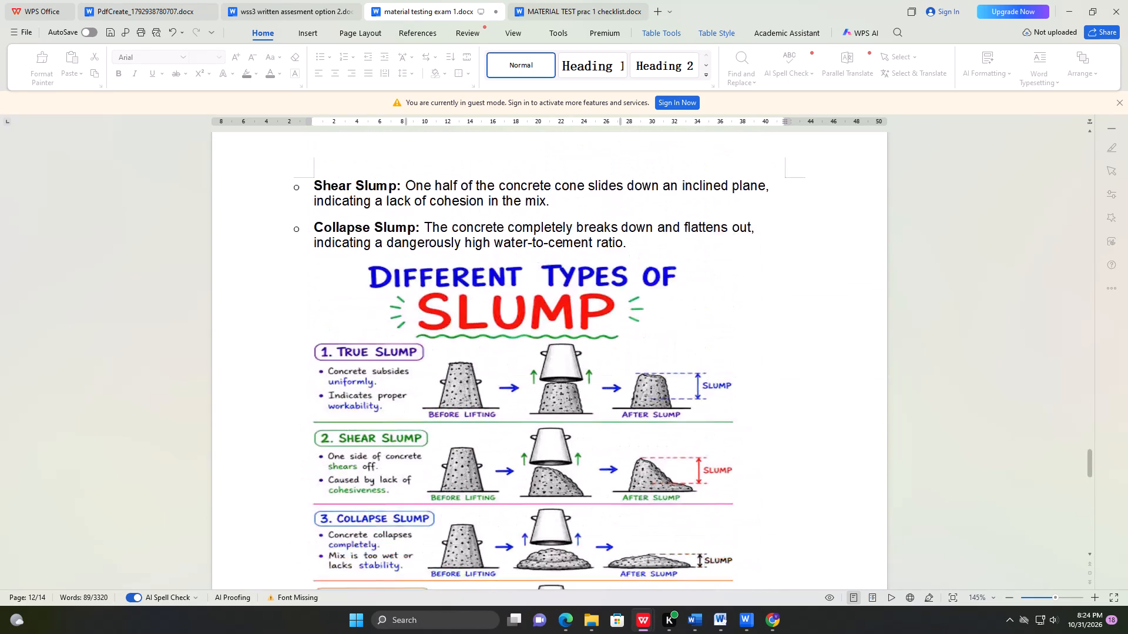
scroll(453, 407, up, 20)
scroll(453, 407, up, 5)
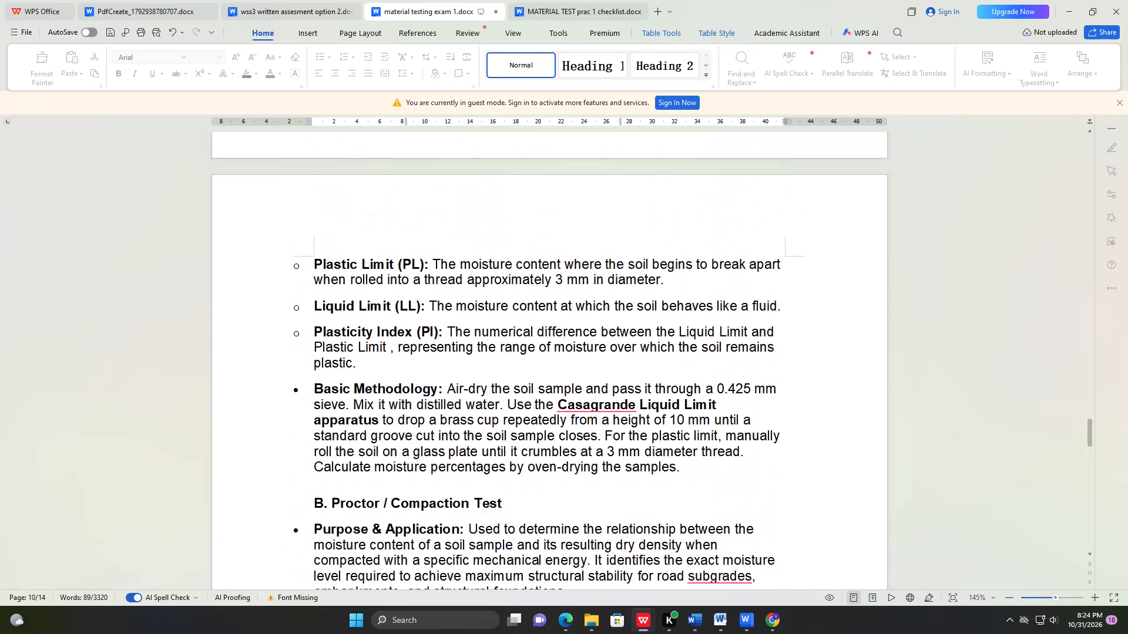
scroll(443, 410, up, 19)
scroll(442, 413, up, 4)
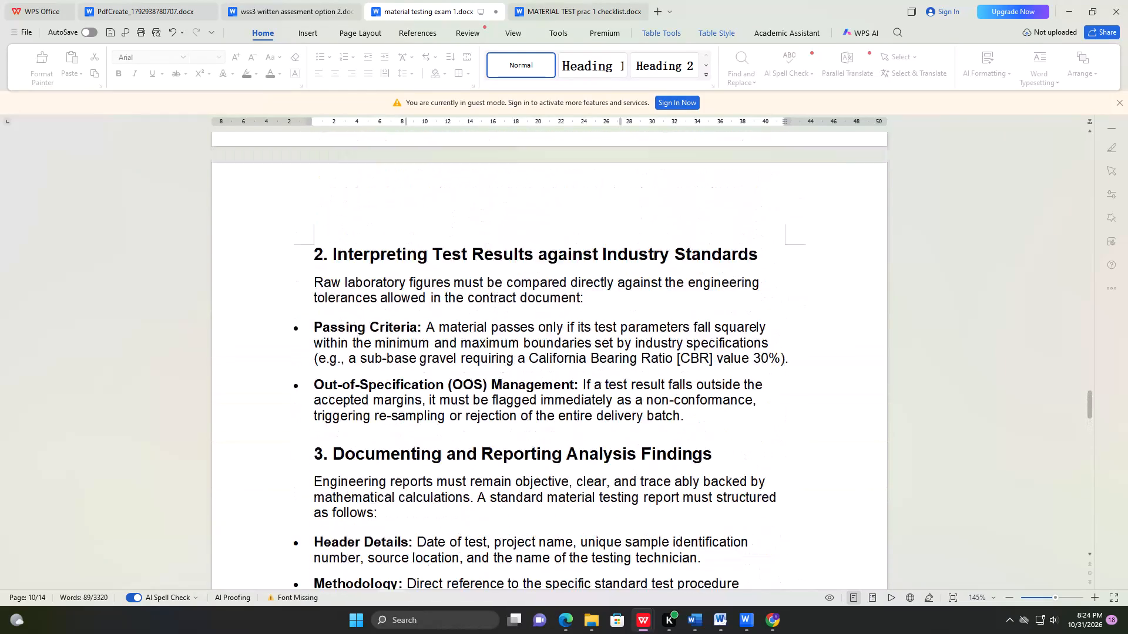
scroll(442, 413, up, 2)
scroll(442, 413, down, 13)
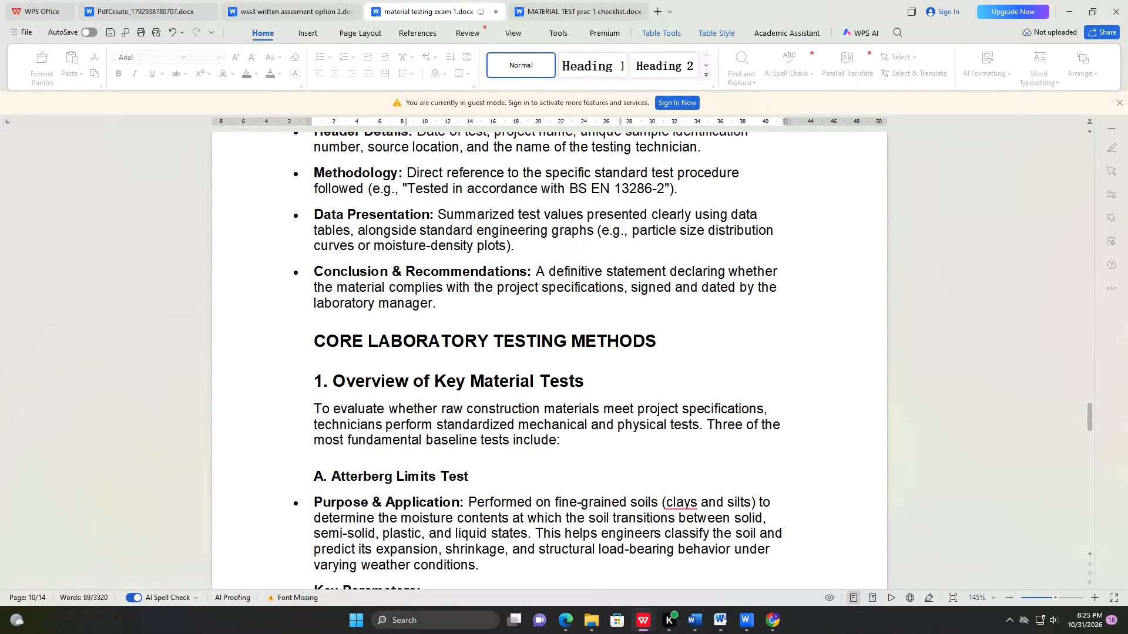
drag(367, 346, 310, 347)
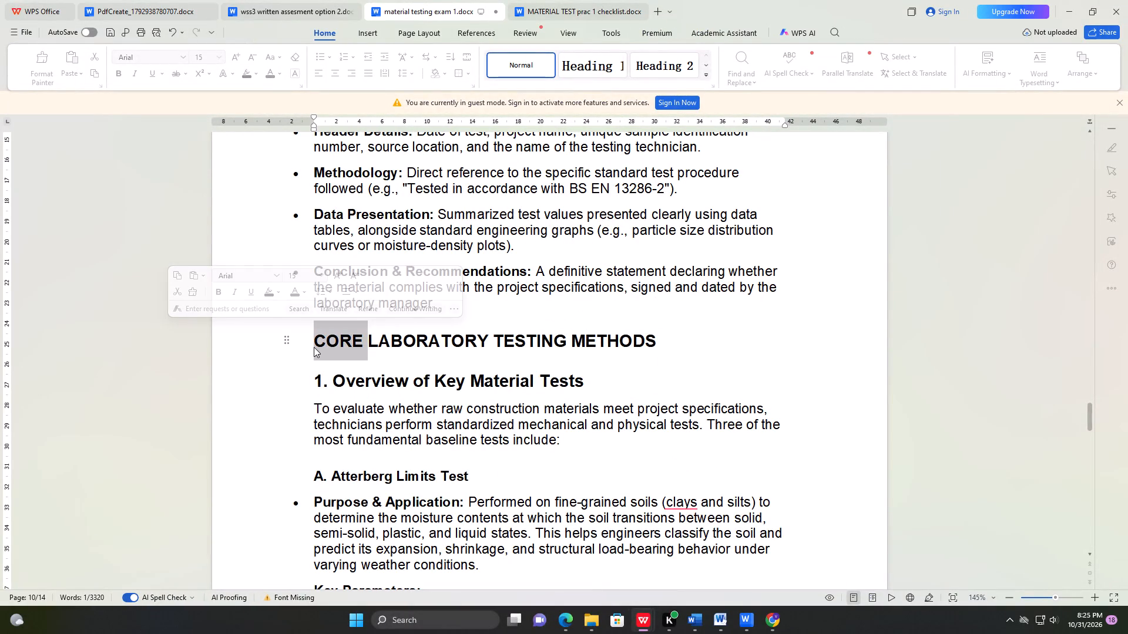
key(BackSpace)
Review the pages from the LABORATORY TESTING METHODS section back up through the materials table to exam question 7.
scroll(321, 339, up, 1)
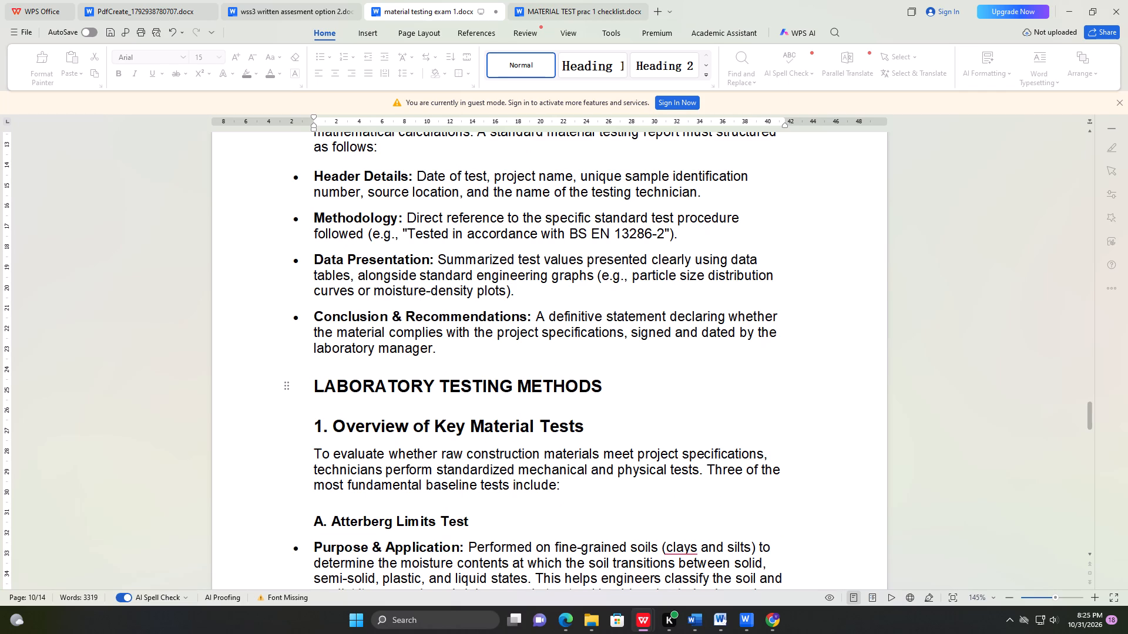
scroll(321, 346, up, 3)
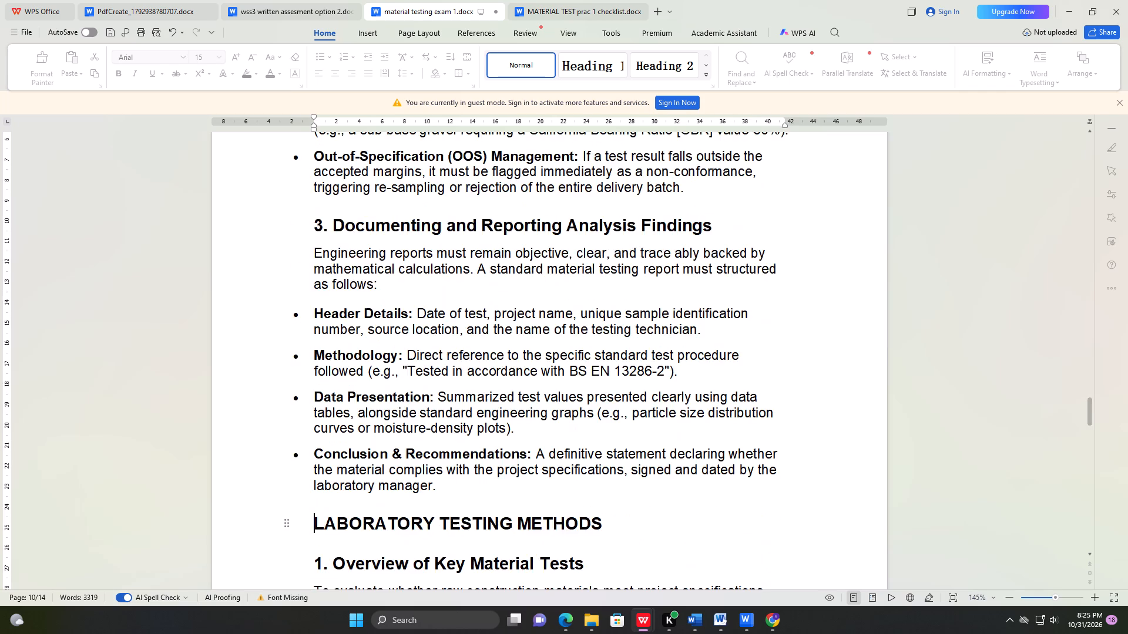
scroll(321, 350, up, 15)
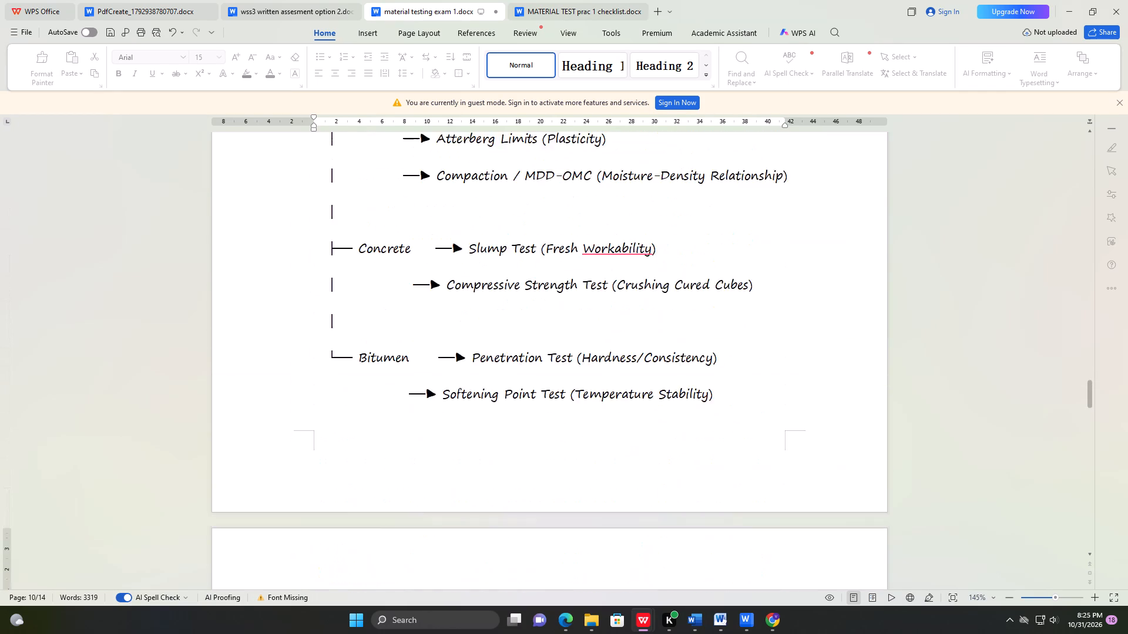
scroll(321, 354, up, 20)
scroll(321, 354, up, 2)
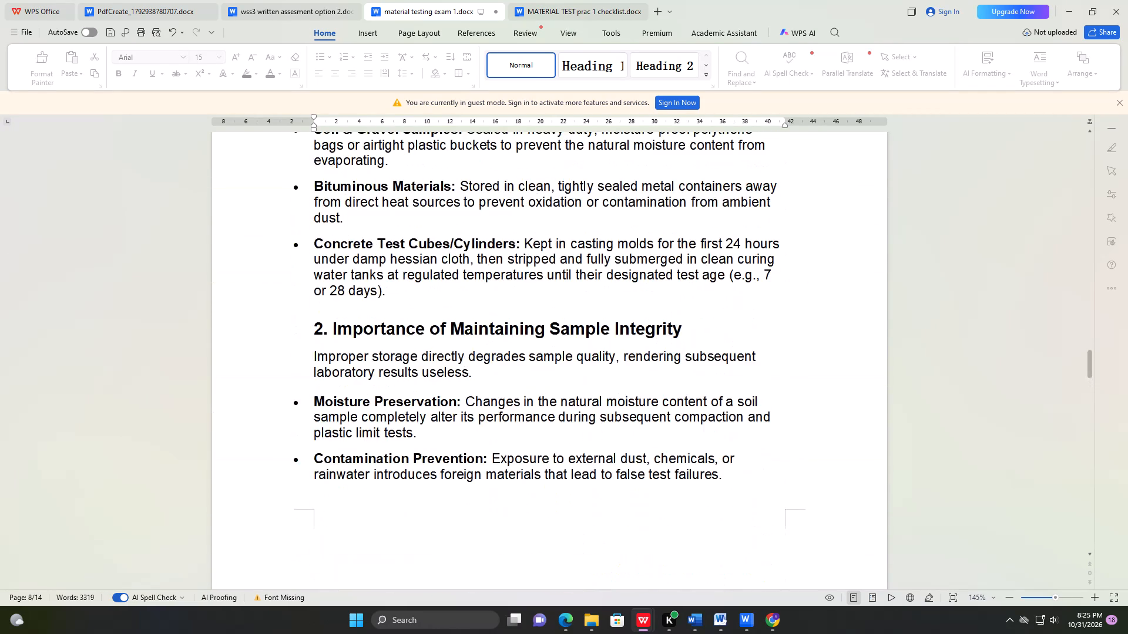
scroll(322, 357, up, 20)
scroll(322, 357, up, 1)
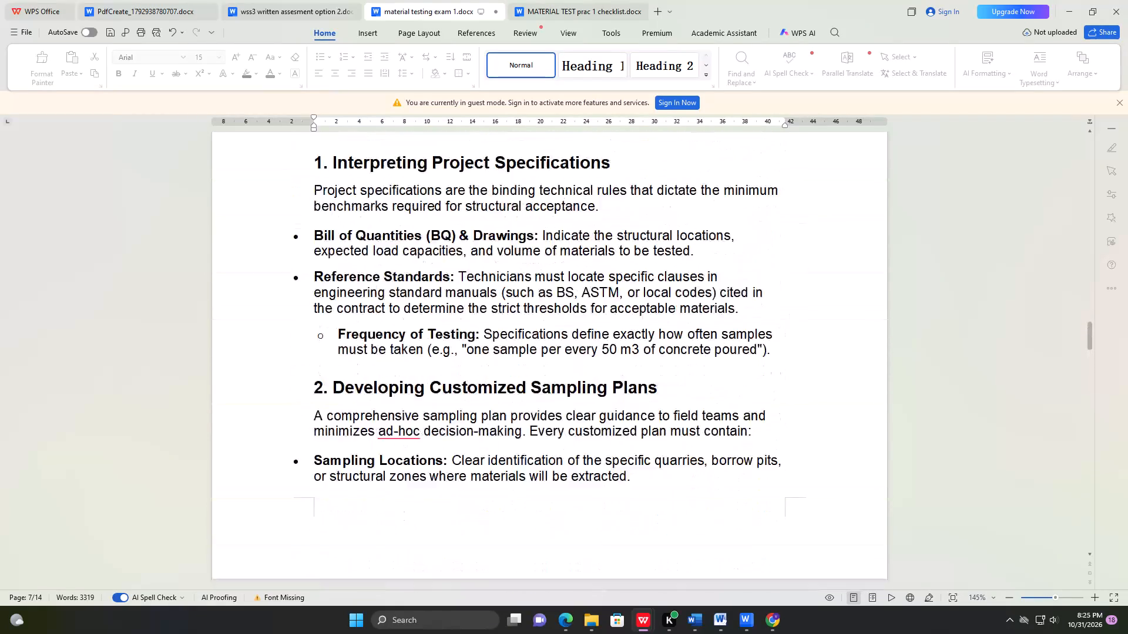
scroll(326, 363, up, 18)
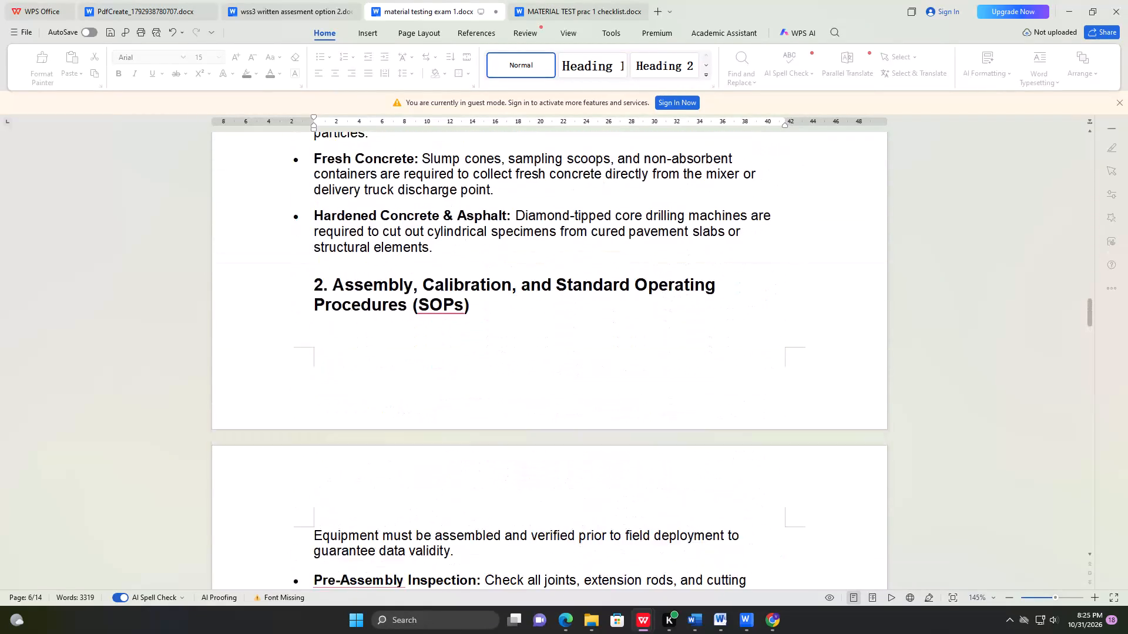
scroll(327, 365, up, 17)
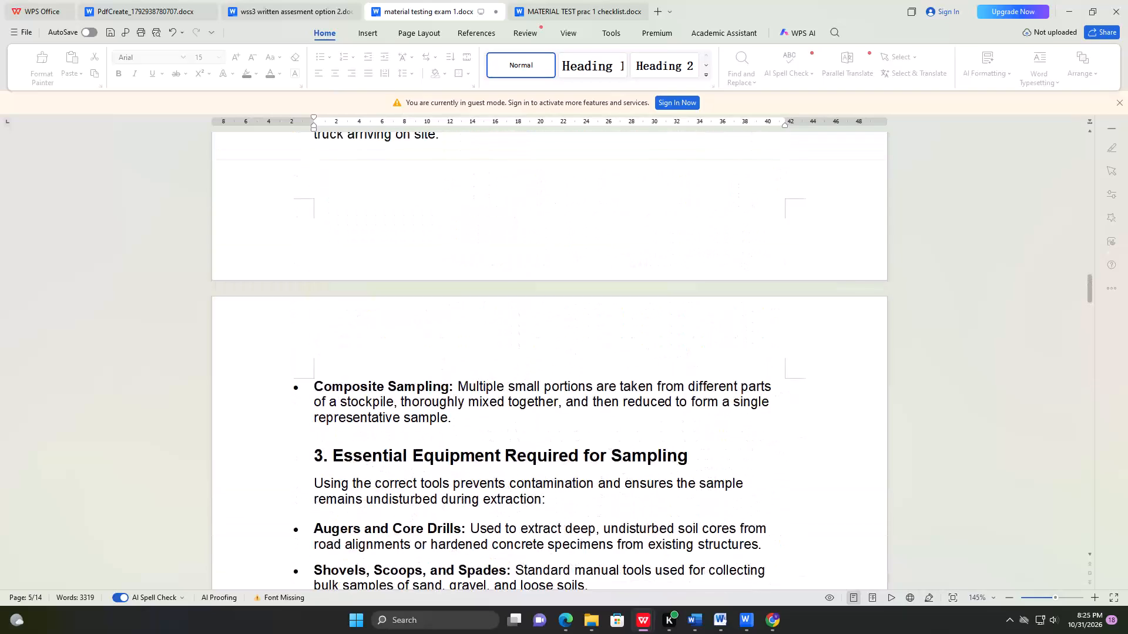
scroll(327, 365, up, 17)
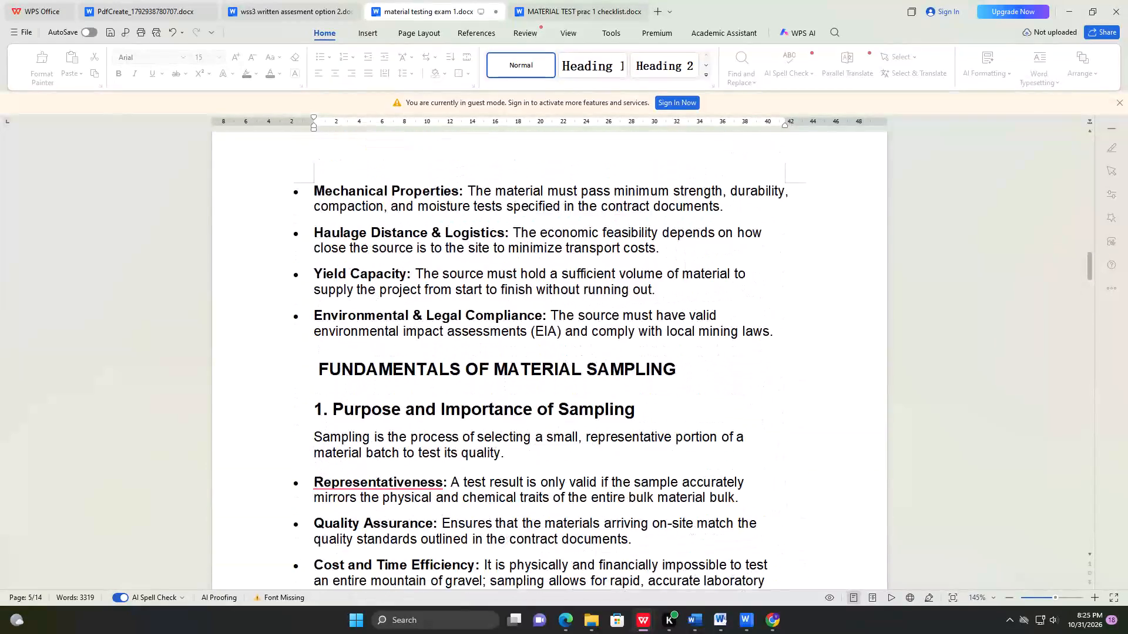
scroll(327, 365, up, 16)
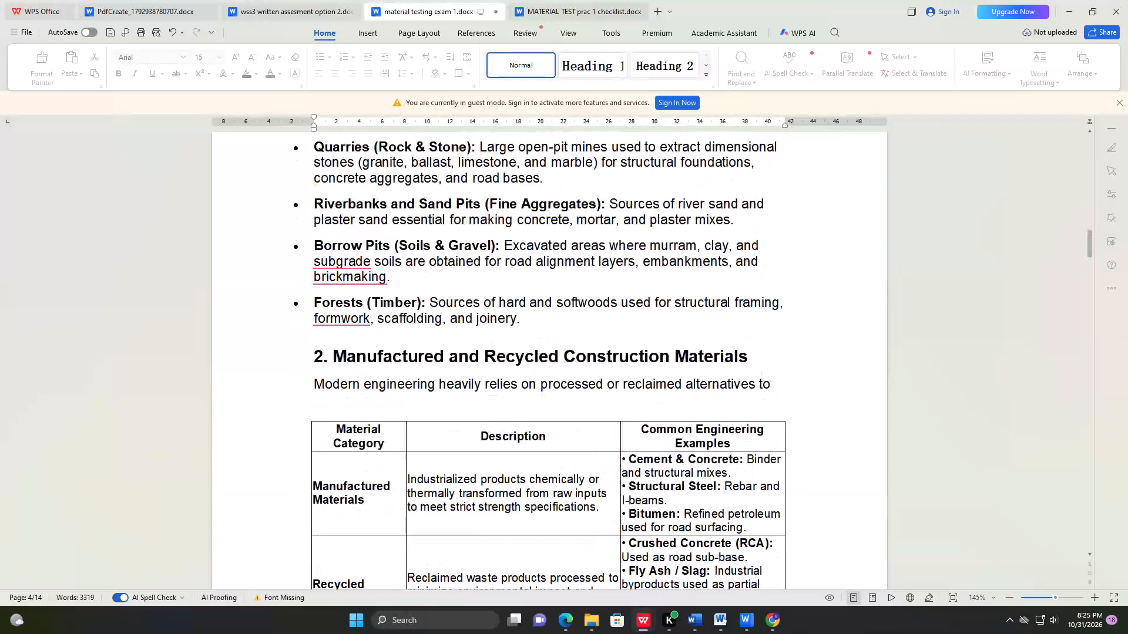
scroll(327, 365, up, 17)
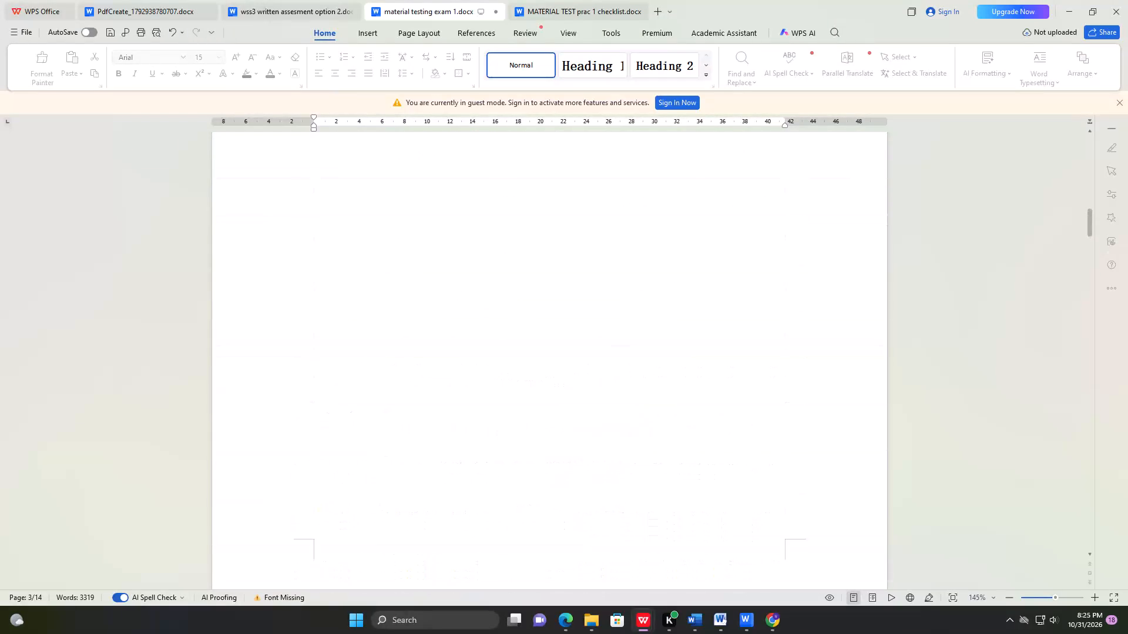
scroll(327, 365, up, 16)
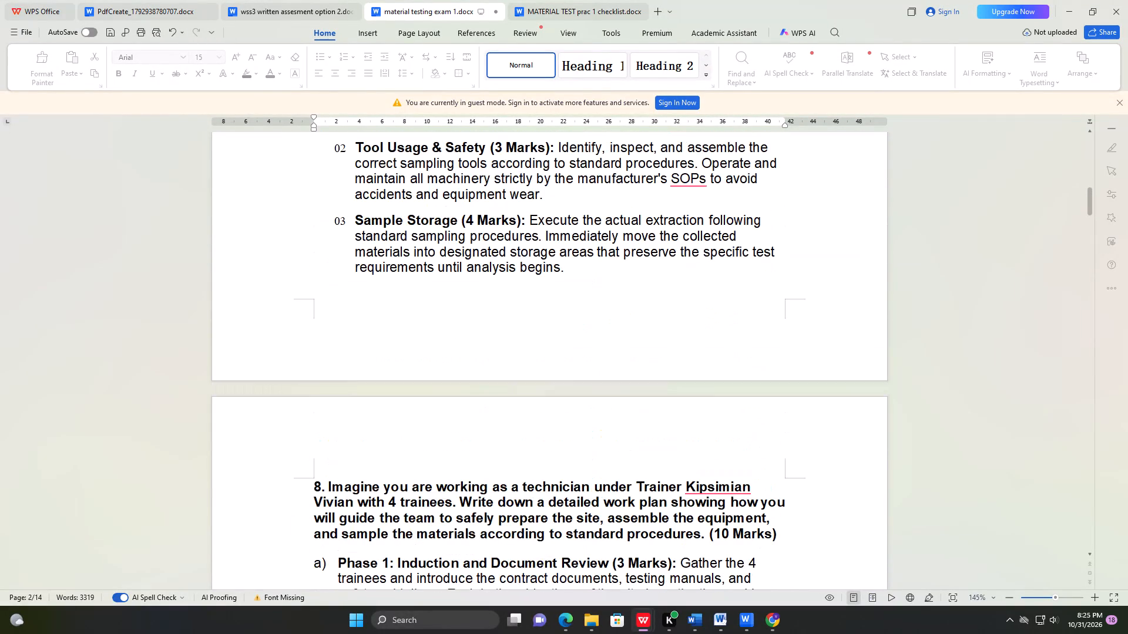
scroll(327, 365, up, 4)
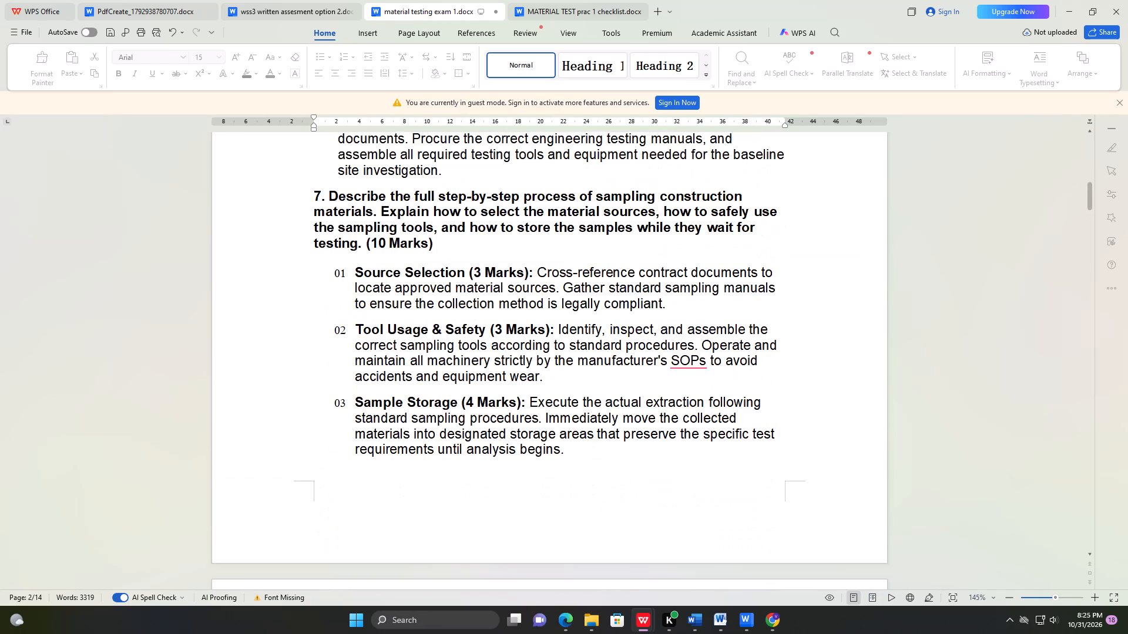
scroll(327, 365, up, 2)
Delete the second part of the trainer's name from the text of question 8.
scroll(327, 365, down, 5)
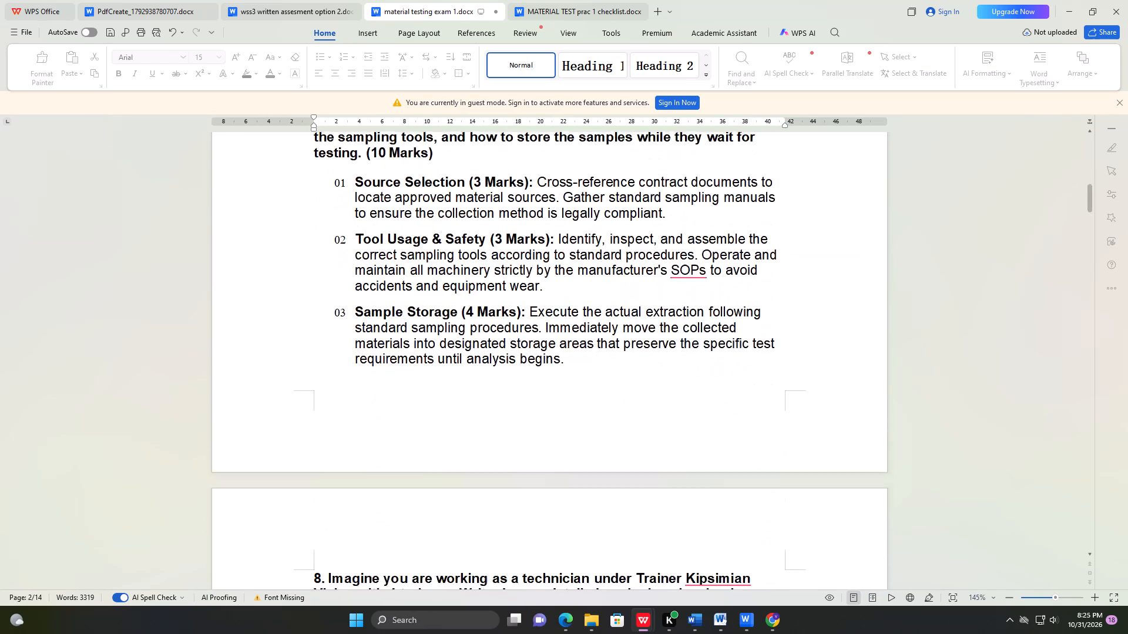
scroll(327, 365, down, 3)
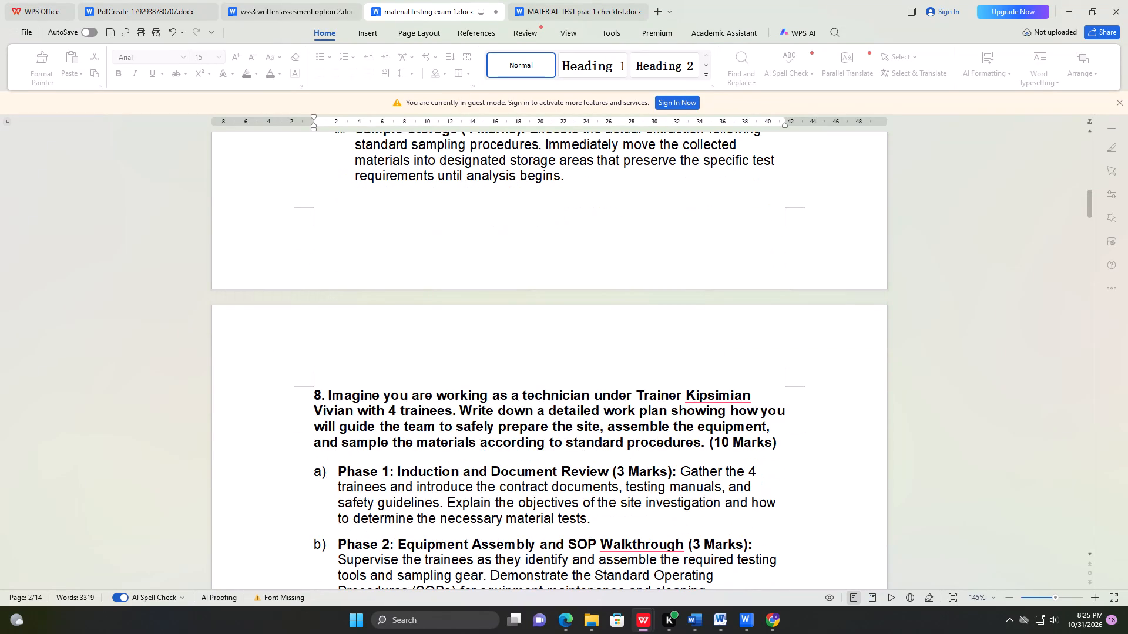
drag(353, 414, 315, 416)
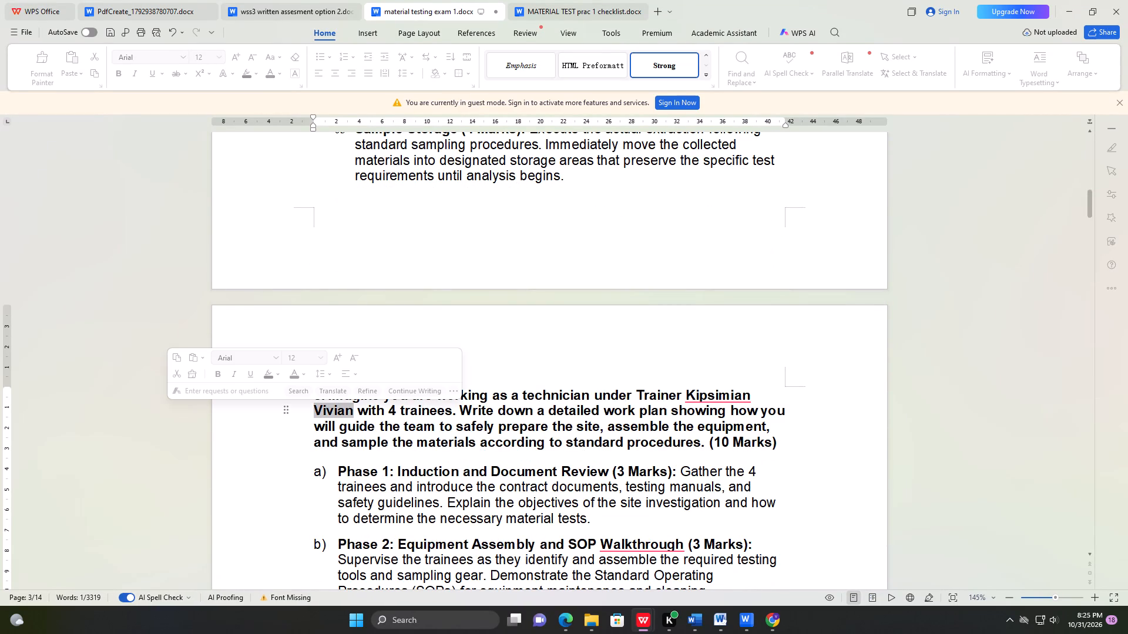
key(BackSpace)
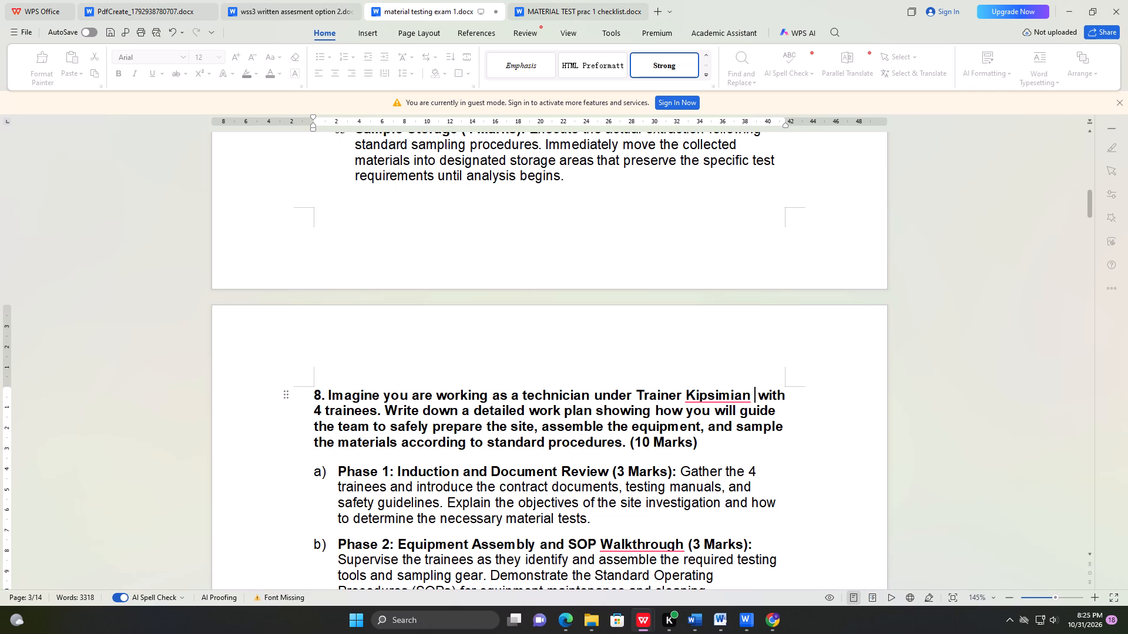
Check the exam questions from question 8 back up to the start of SECTION A.
scroll(321, 395, up, 9)
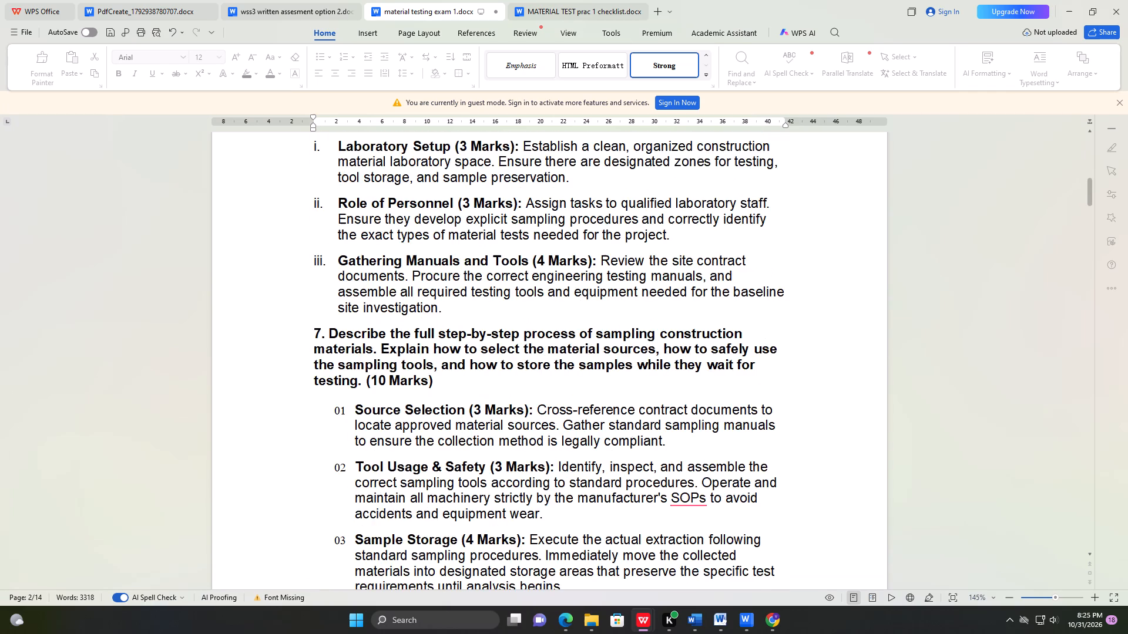
scroll(296, 387, up, 10)
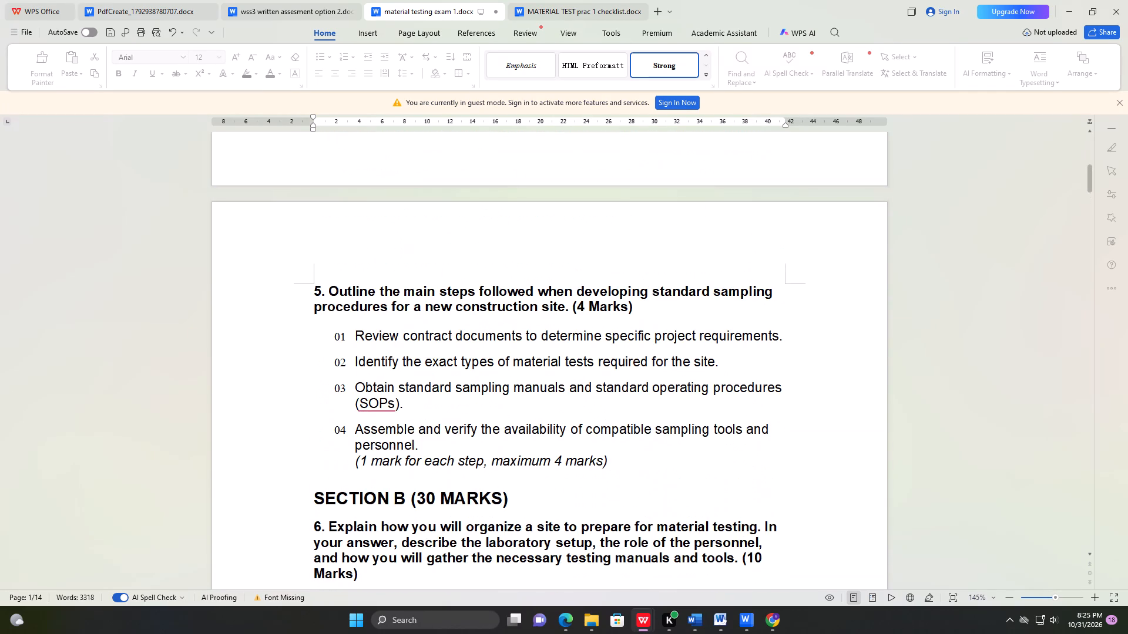
scroll(311, 395, up, 15)
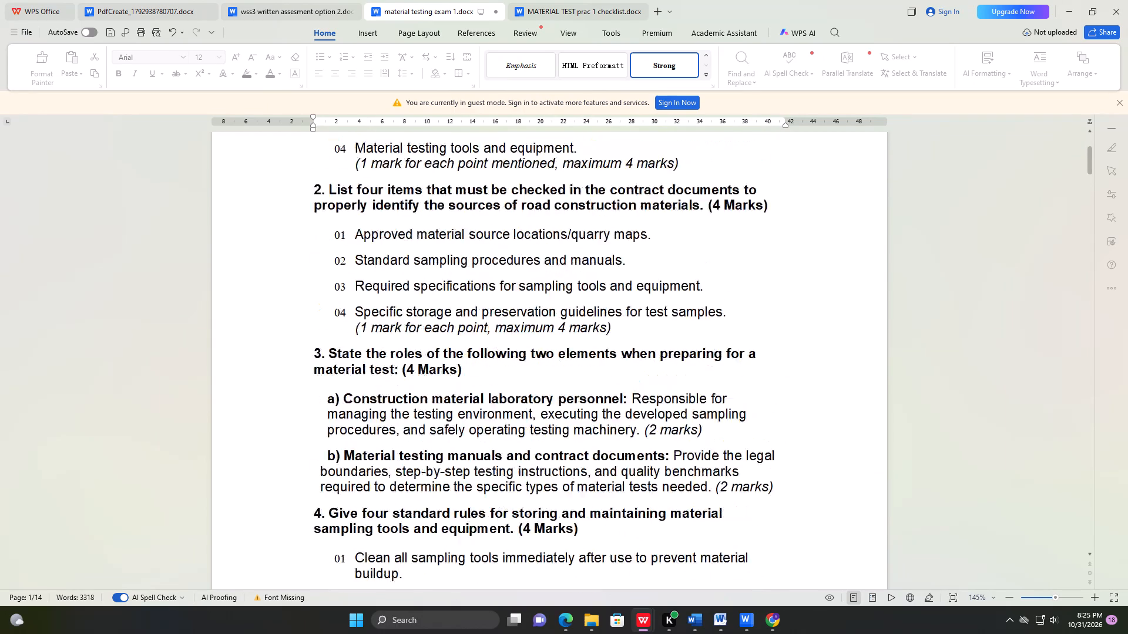
scroll(320, 397, up, 9)
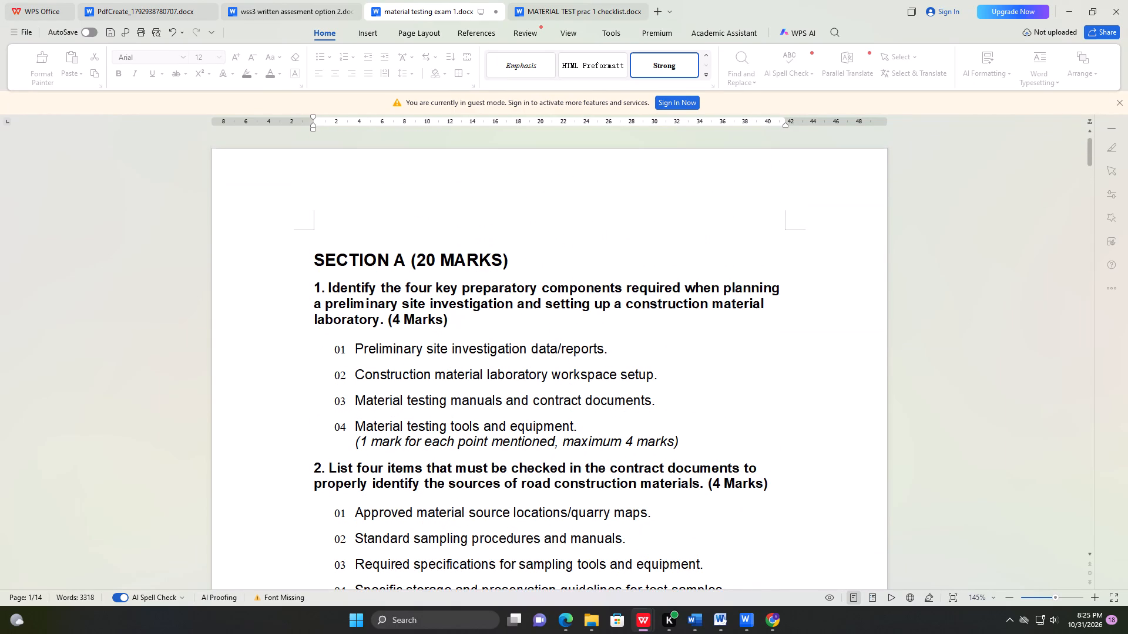
Save the edited material testing exam document.
click(14, 33)
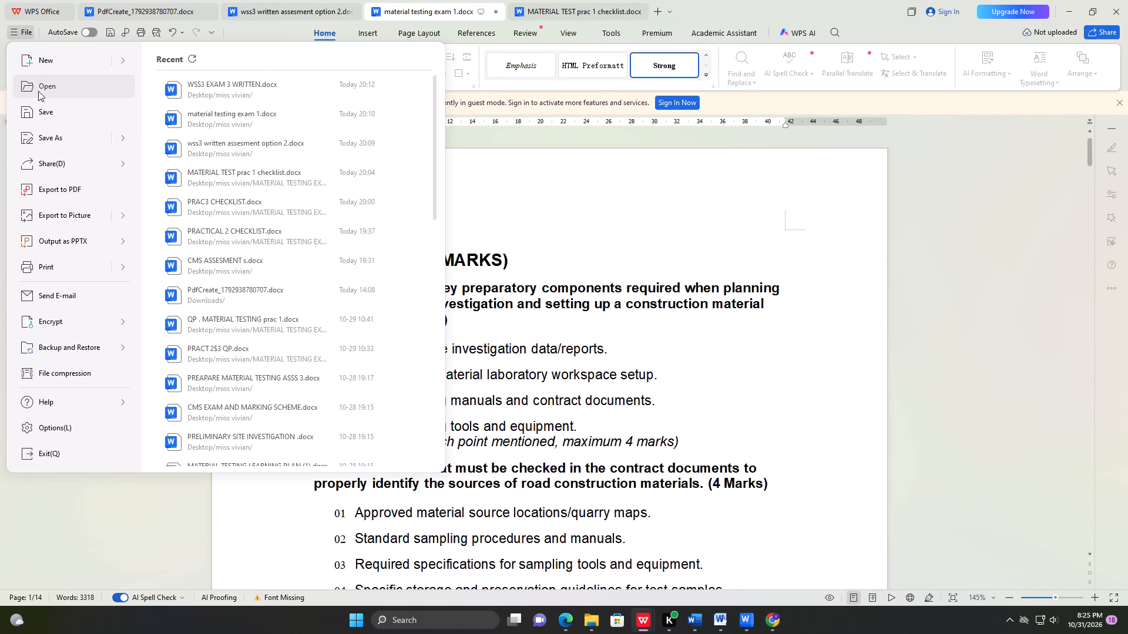
click(49, 110)
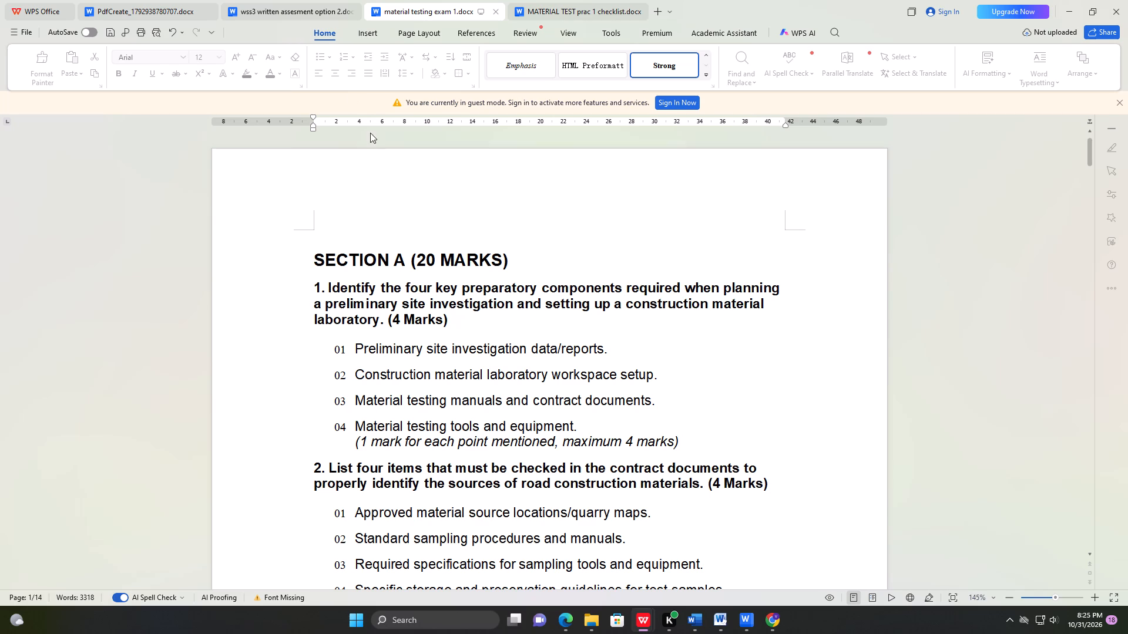
Review the pages from the start of SECTION A down to the CONSTRUCTION MATERIAL SOURCES heading.
click(11, 29)
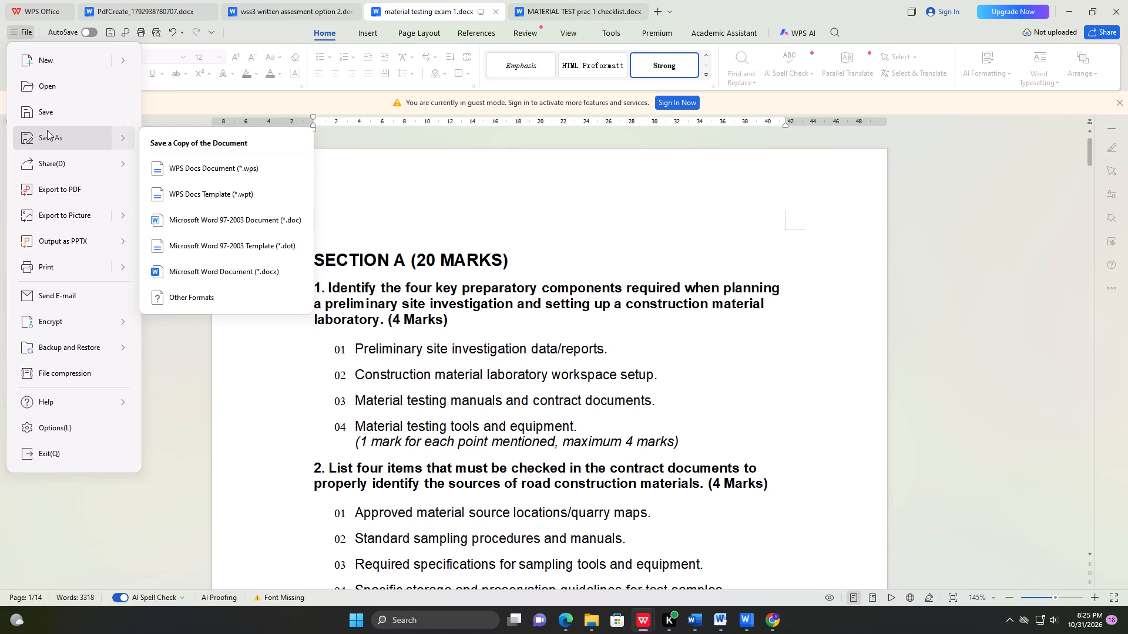
click(425, 366)
scroll(422, 374, down, 9)
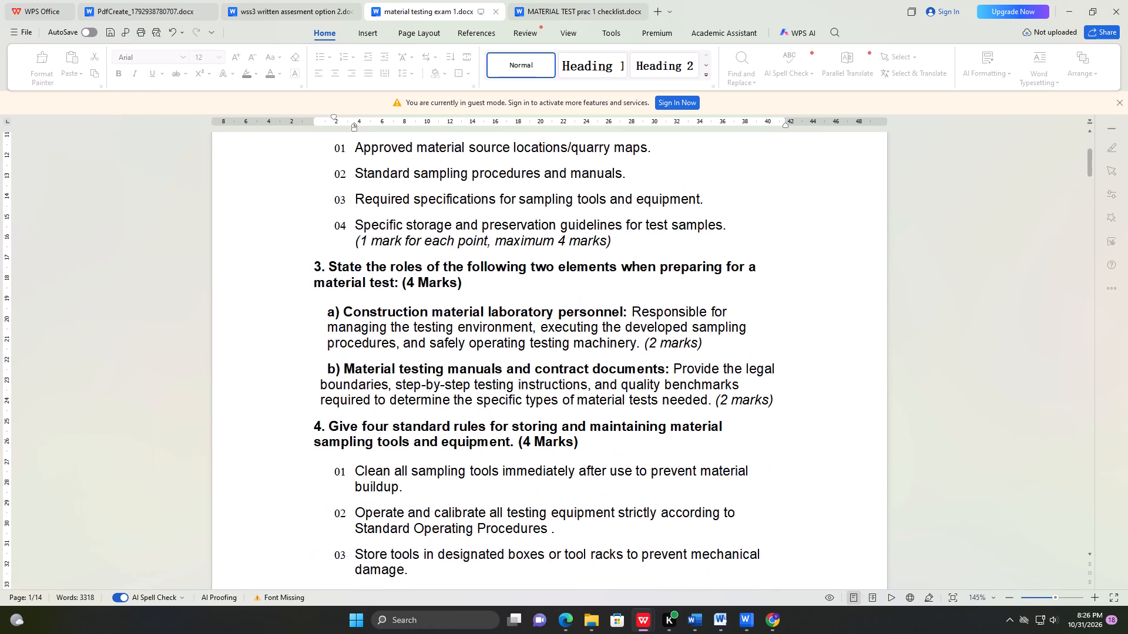
scroll(420, 368, down, 19)
scroll(421, 377, down, 8)
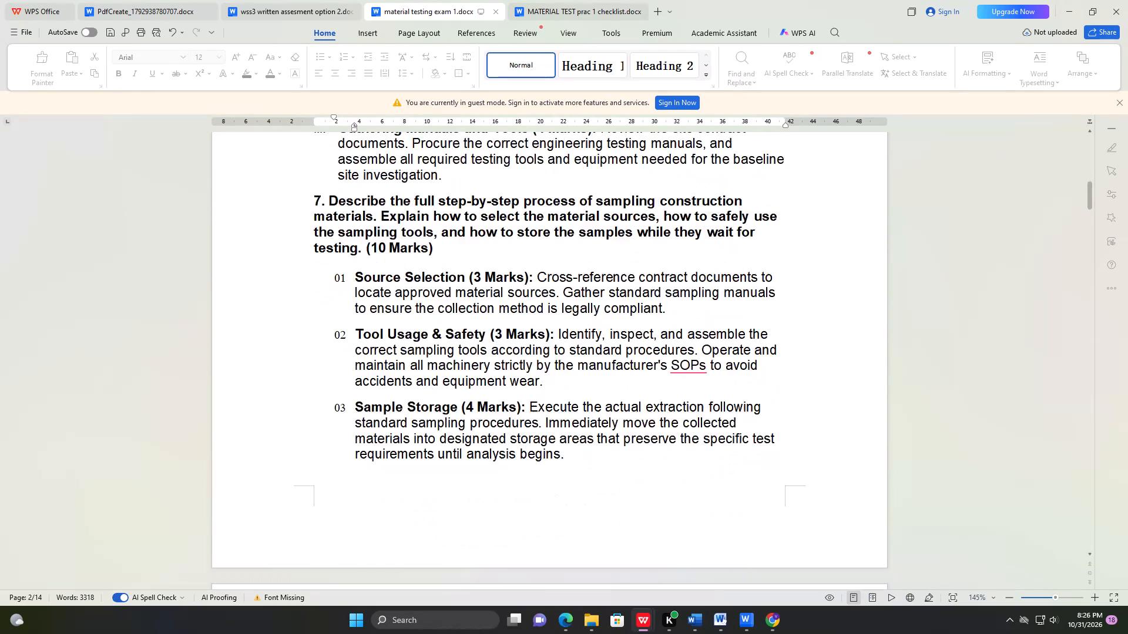
scroll(421, 377, down, 11)
scroll(413, 383, down, 16)
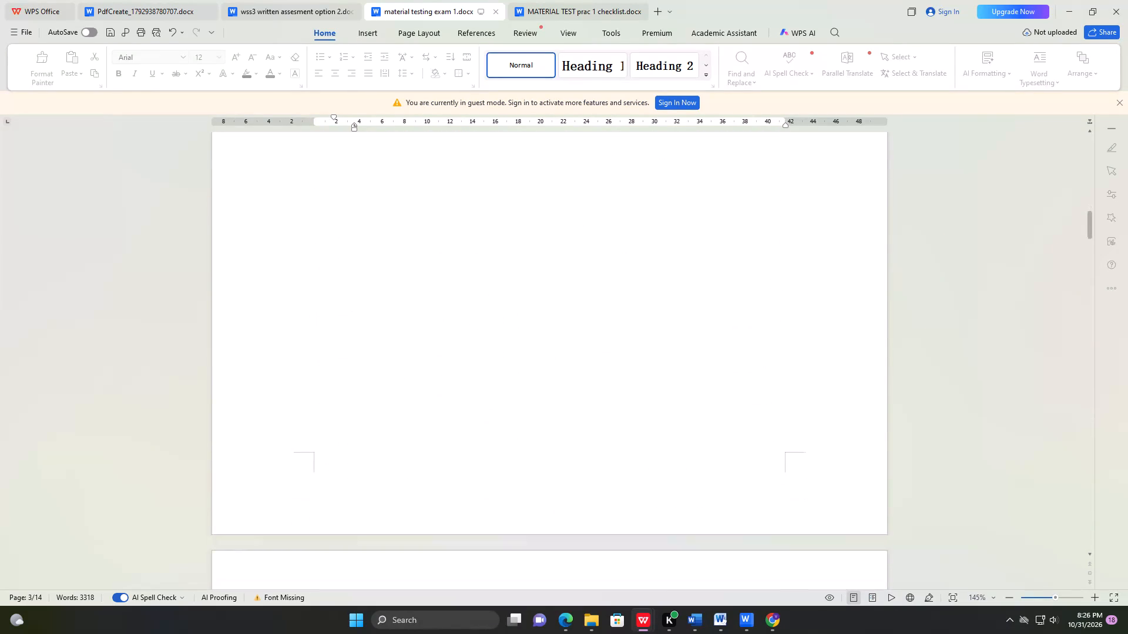
scroll(413, 383, down, 5)
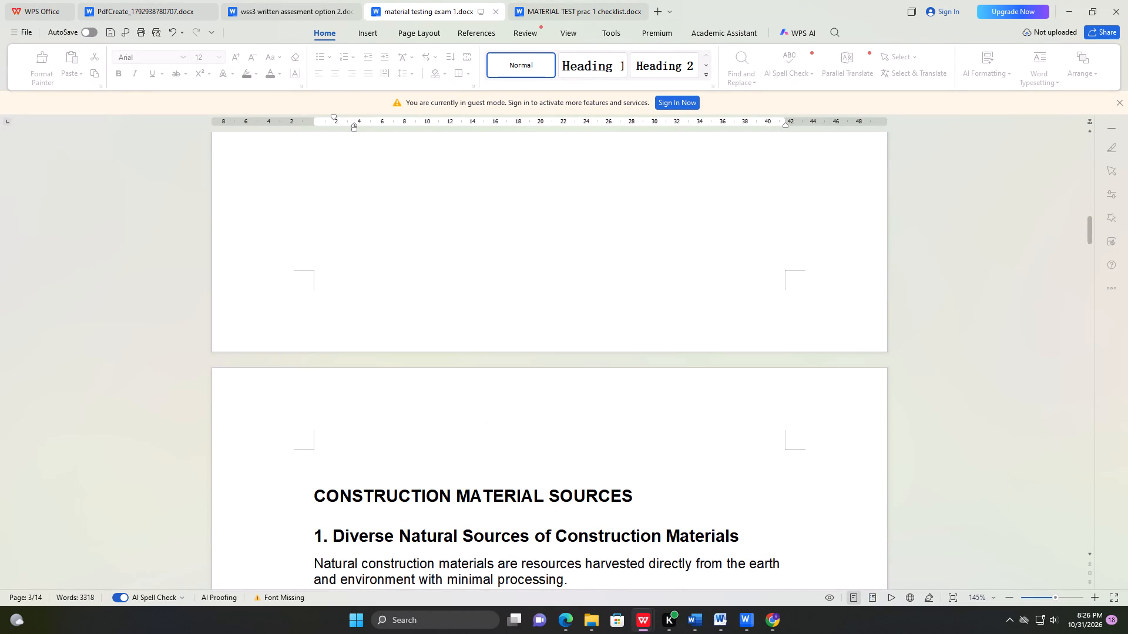
Save a copy of the exam document as a Word document named "element 3 material testing" in the same folder.
click(11, 31)
click(59, 133)
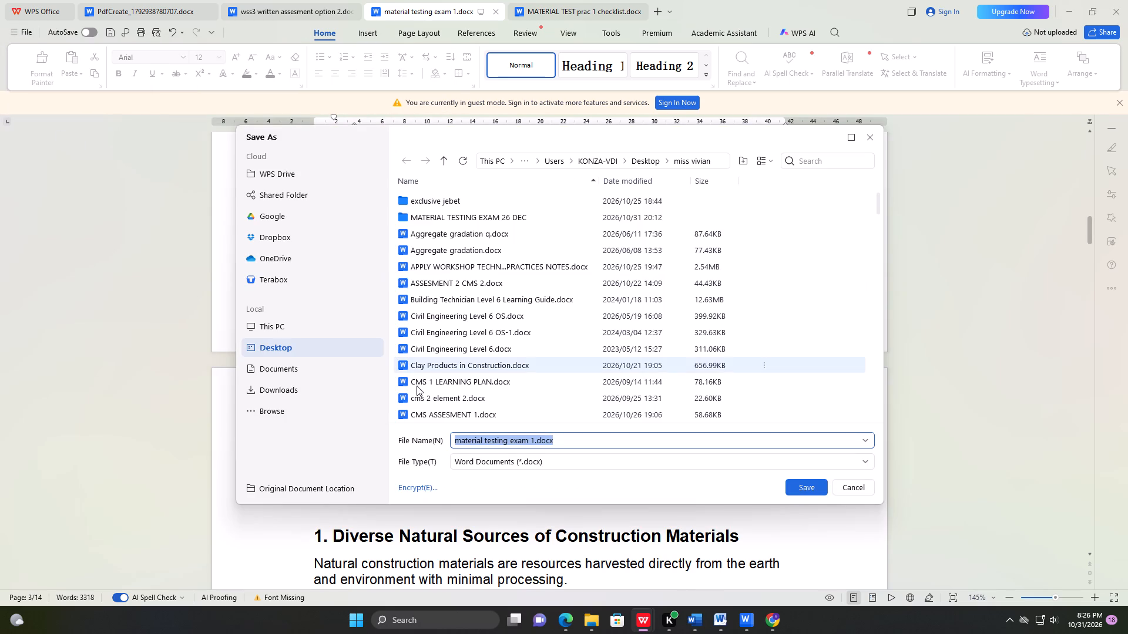
key(BackSpace)
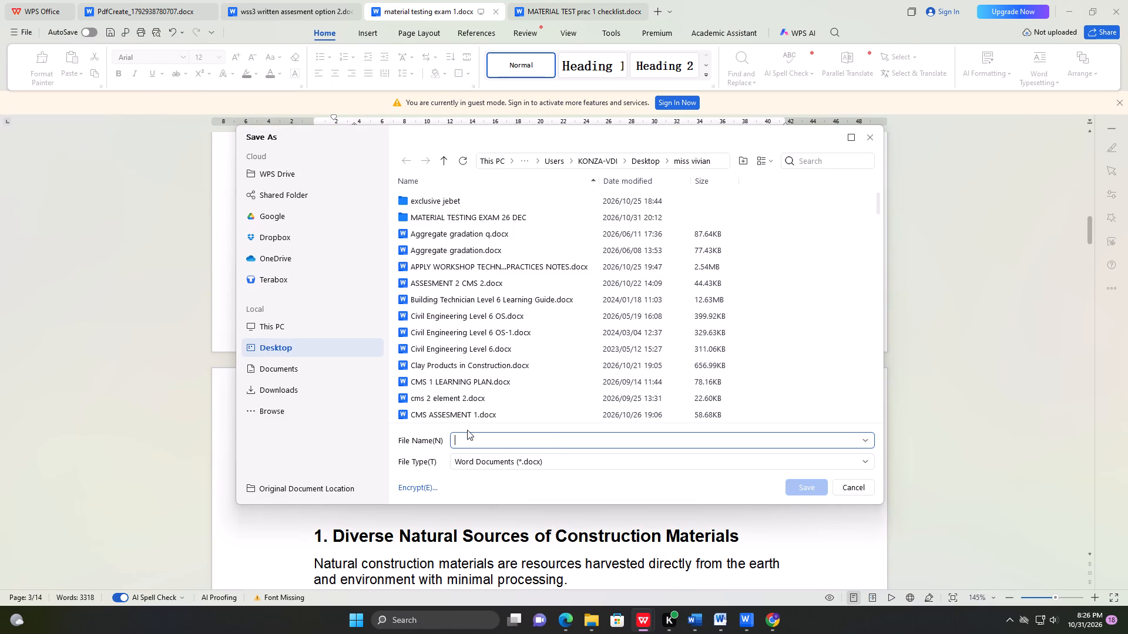
text(element)
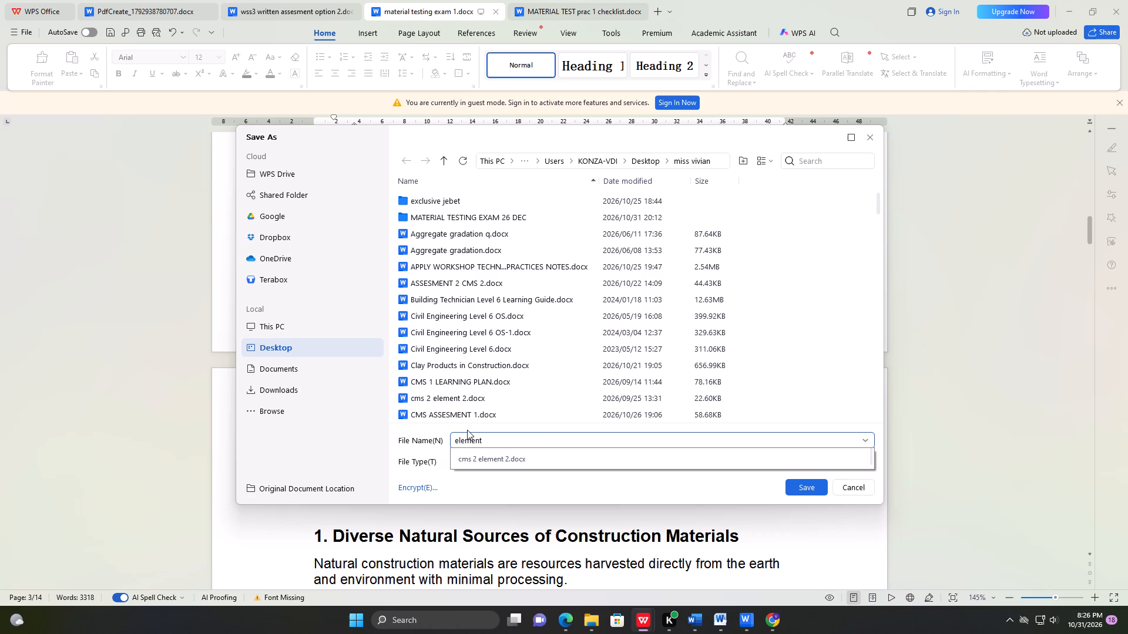
key(space)
key(3)
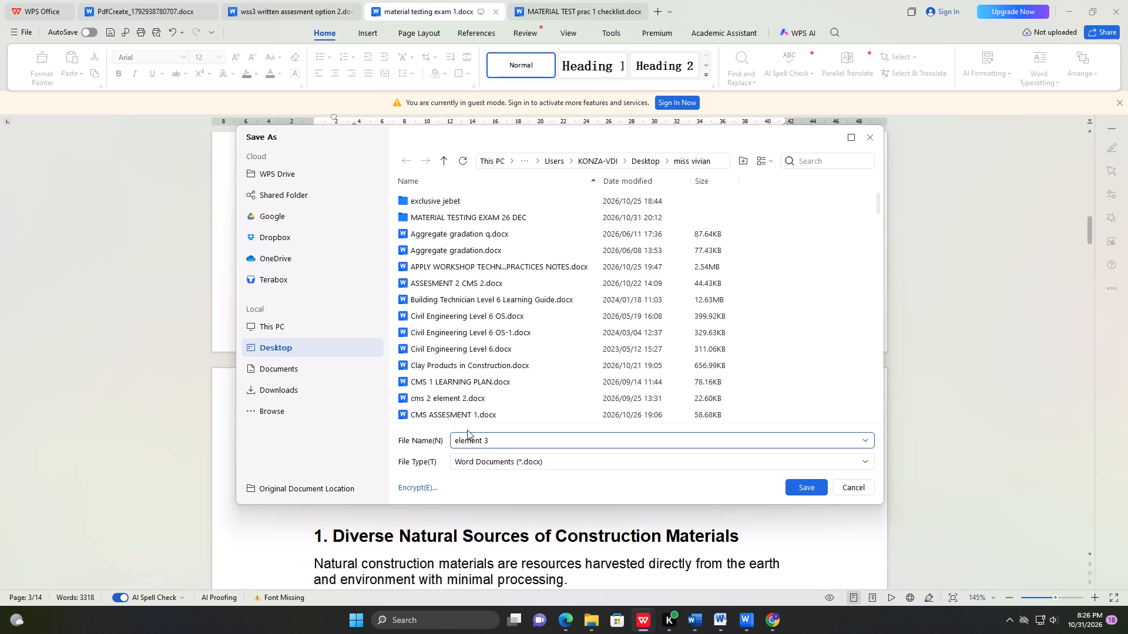
key(space)
text(mater)
text(ial testin)
key(g)
click(795, 485)
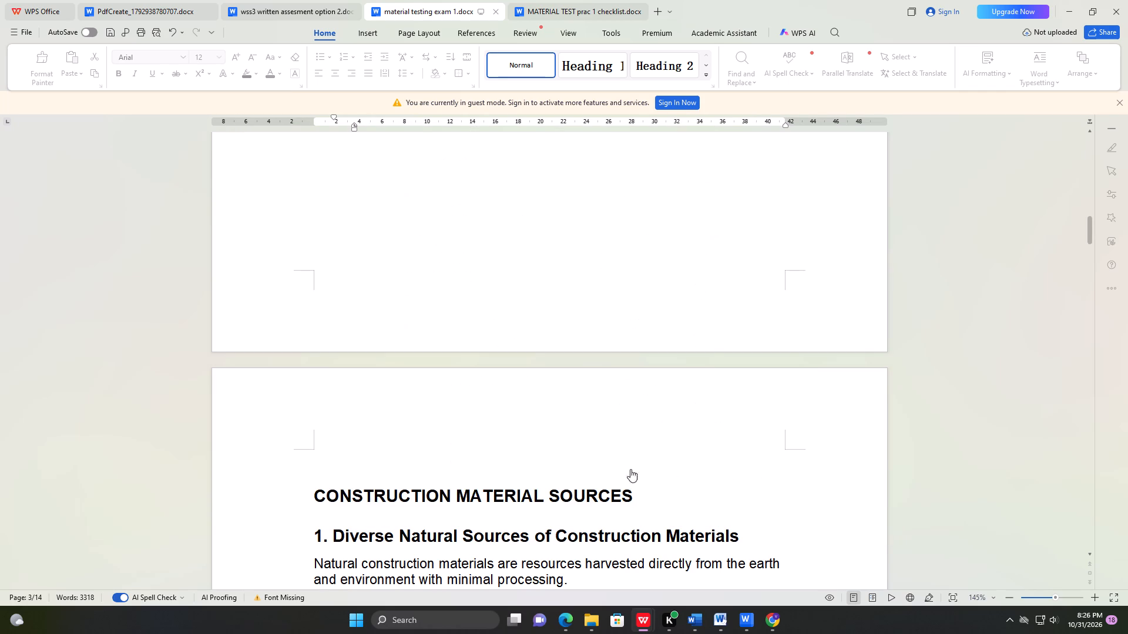
In the Borrow Pits bullet, correct "brickmaking" to "brick making" and "subgrade" to "sub grade" using the spelling suggestions.
scroll(499, 464, down, 10)
scroll(475, 447, up, 9)
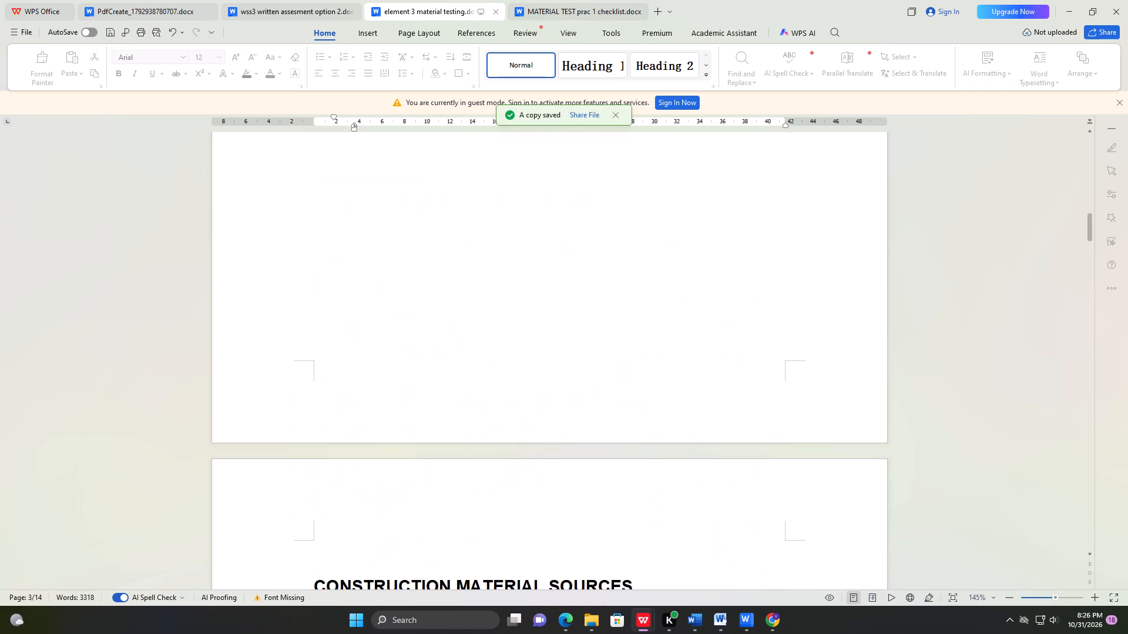
scroll(475, 447, up, 6)
scroll(461, 449, down, 14)
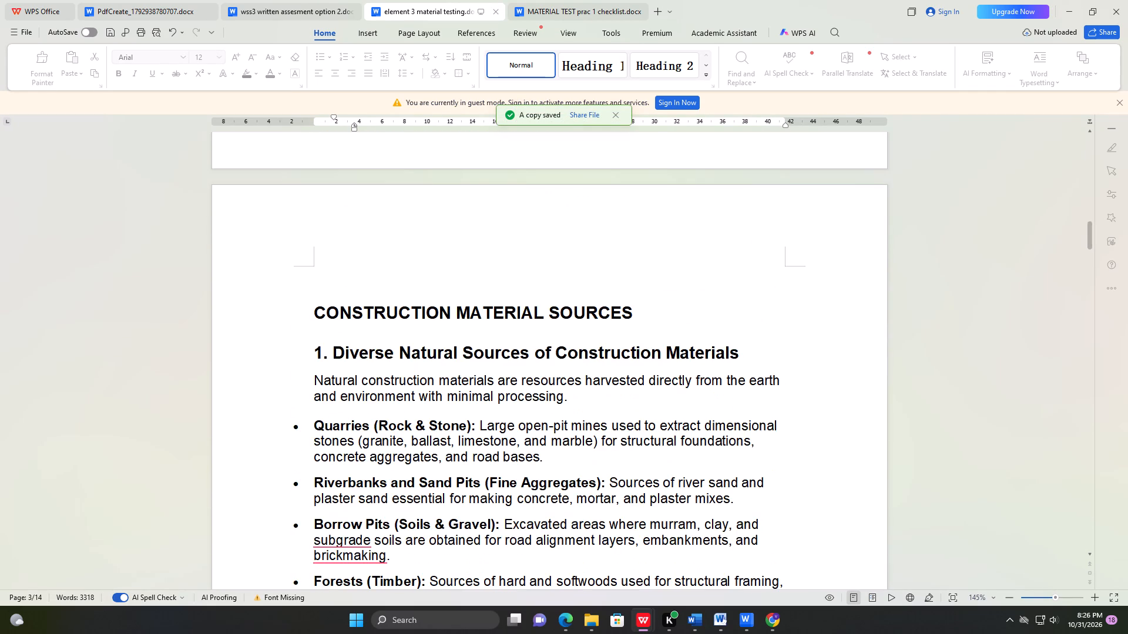
scroll(456, 430, down, 4)
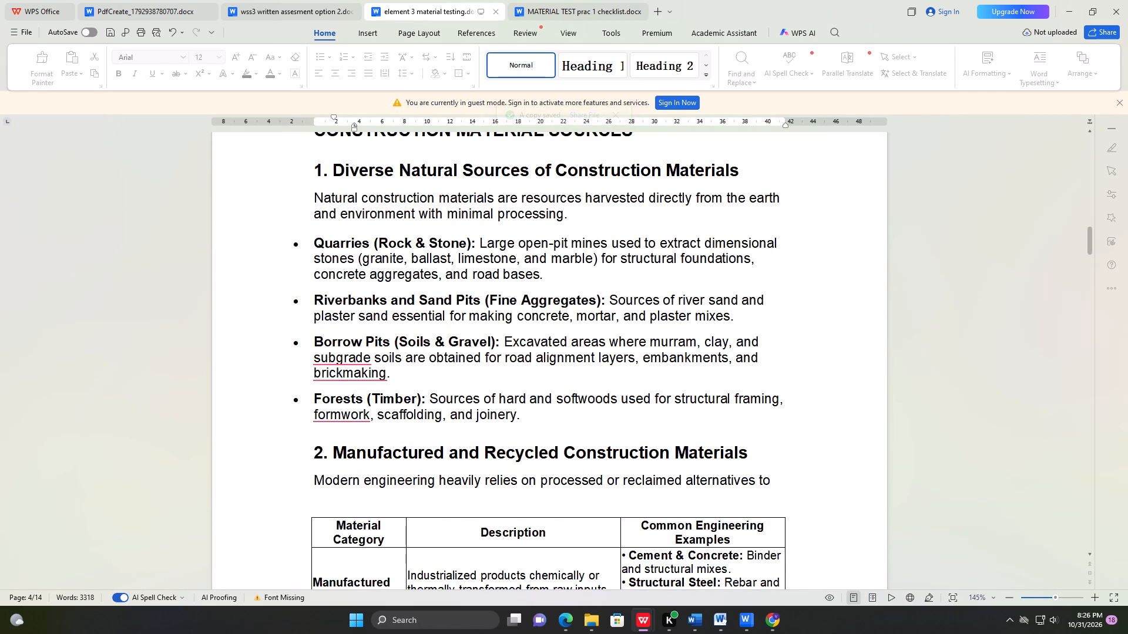
click(348, 379)
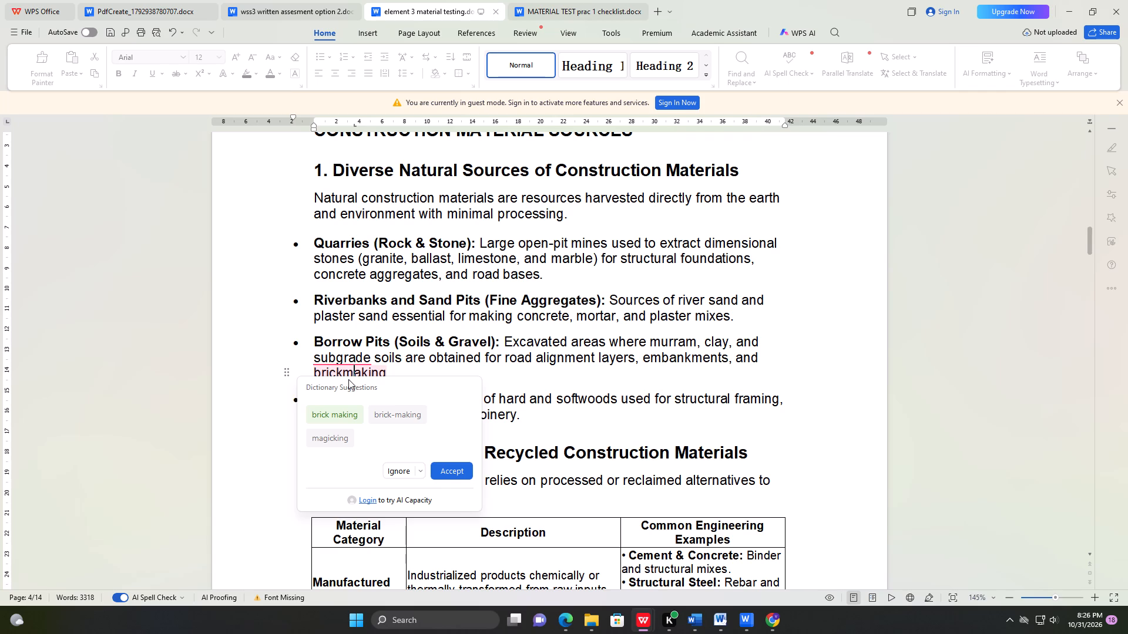
click(344, 413)
click(449, 466)
click(337, 363)
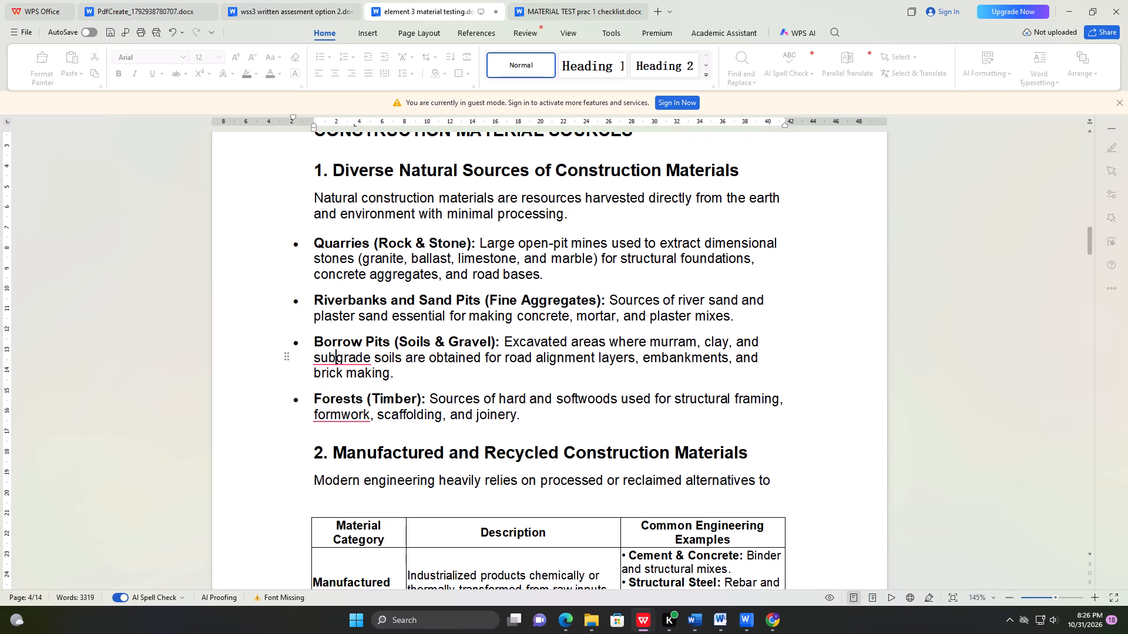
click(325, 389)
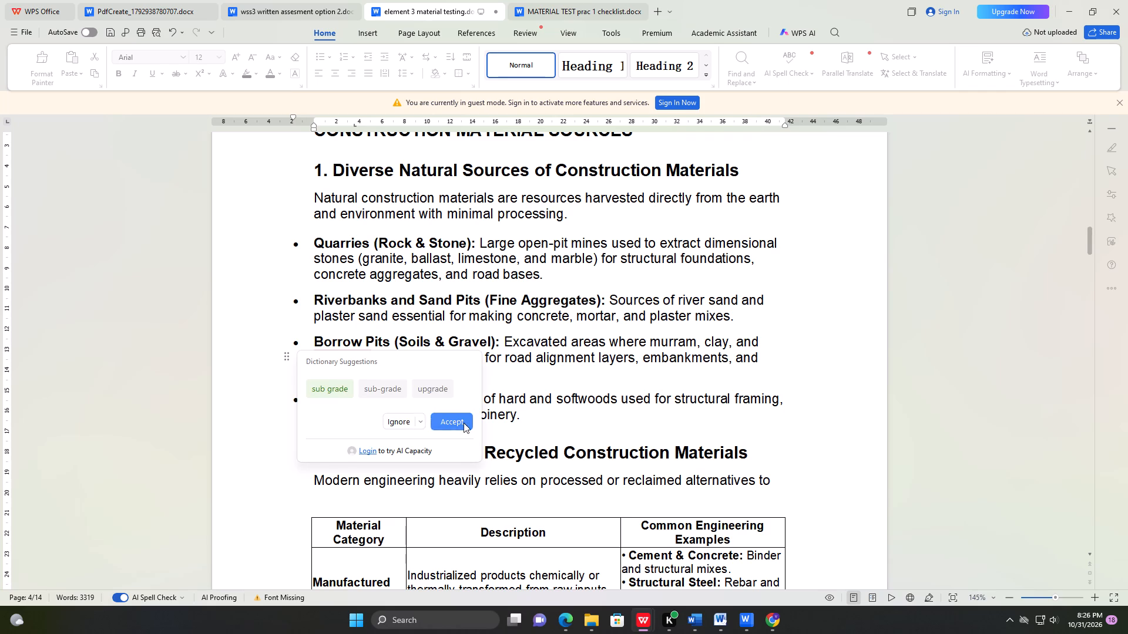
click(464, 423)
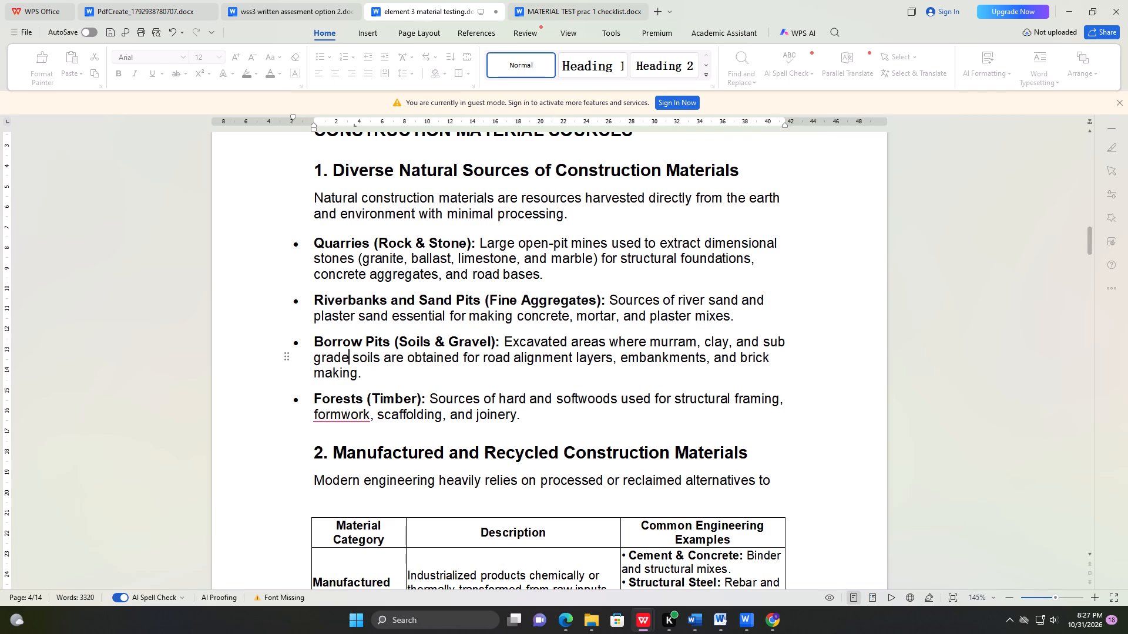
Replace "formwork" with the suggested spelling "form-work" in the Forests (Timber) bullet.
click(343, 413)
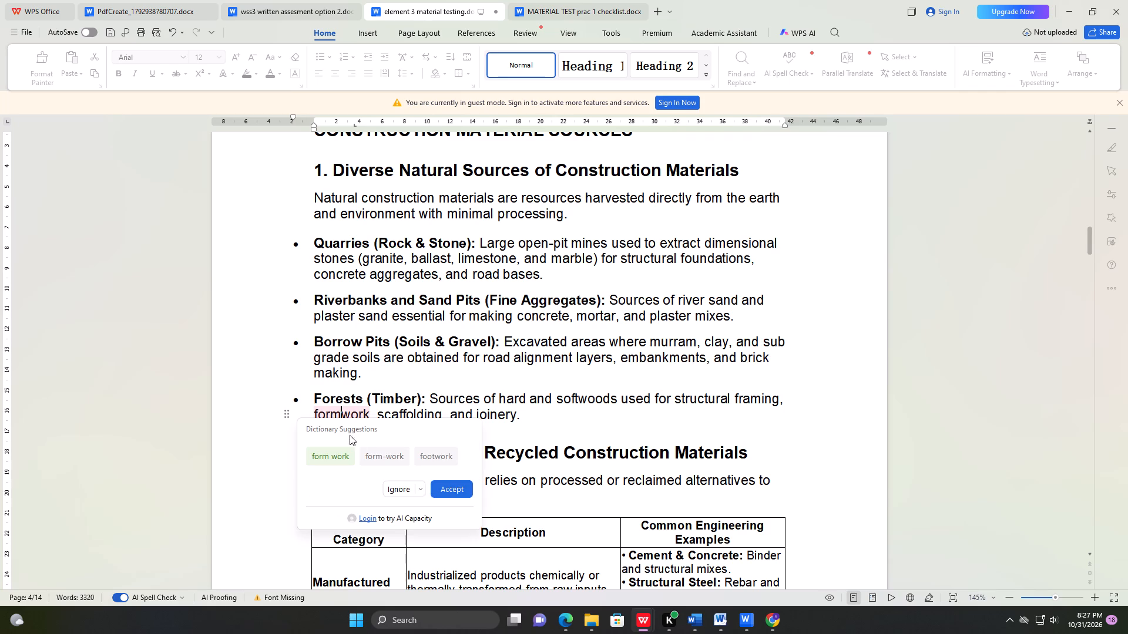
click(384, 454)
click(459, 489)
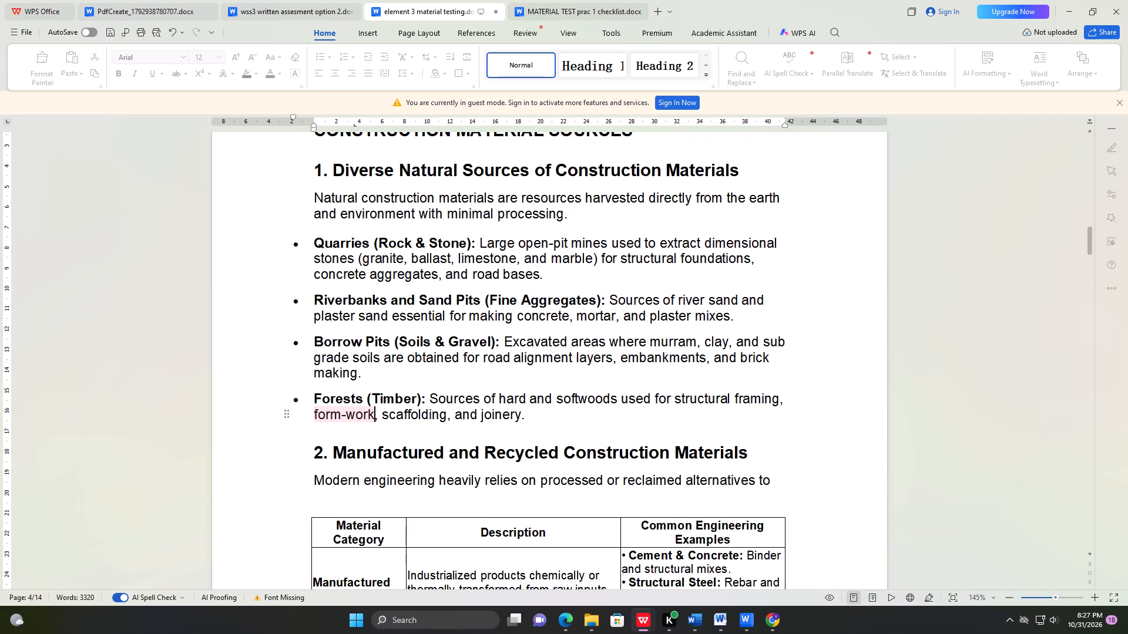
Replace the flagged word "Representativeness" with the suggestion "Representatives" under Purpose and Importance of Sampling.
scroll(346, 434, up, 4)
scroll(347, 436, down, 4)
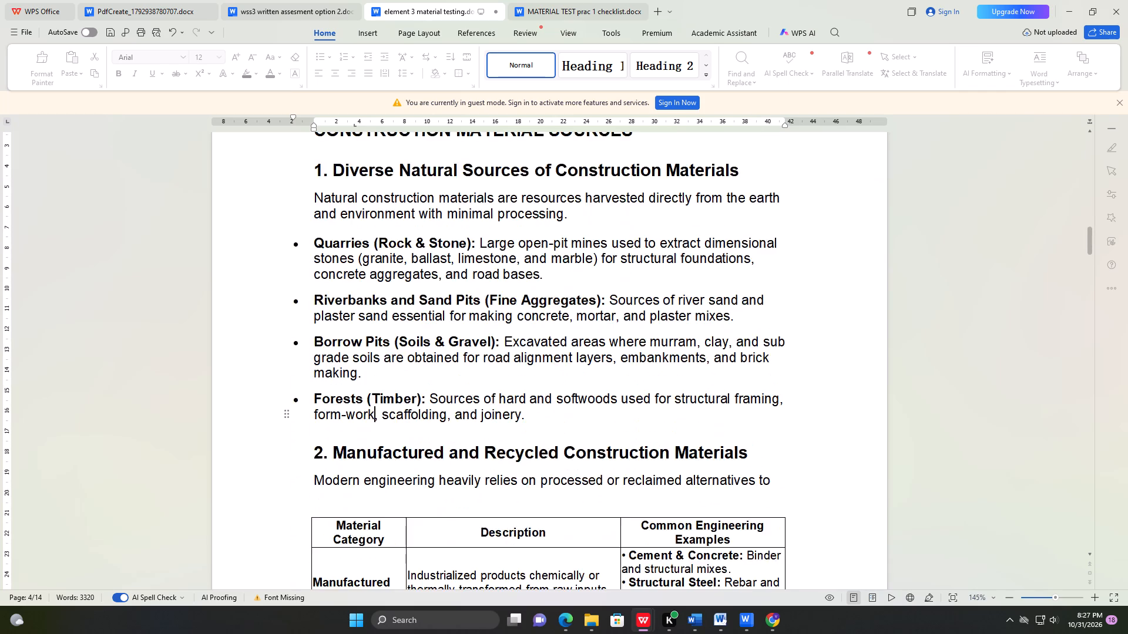
scroll(347, 437, down, 20)
scroll(347, 437, down, 12)
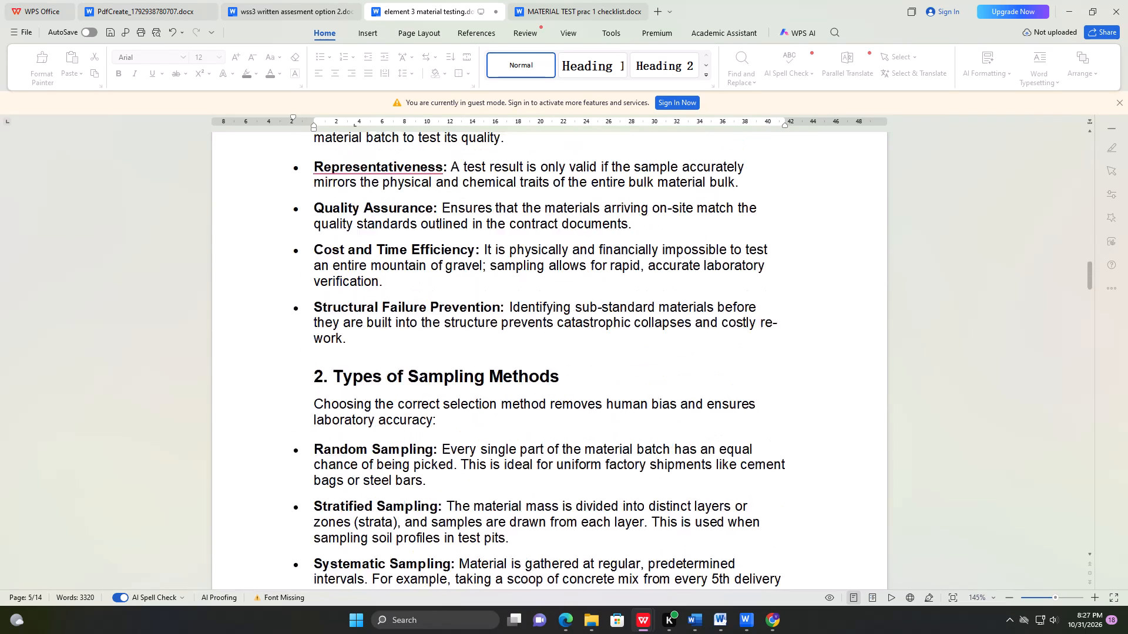
scroll(364, 436, up, 4)
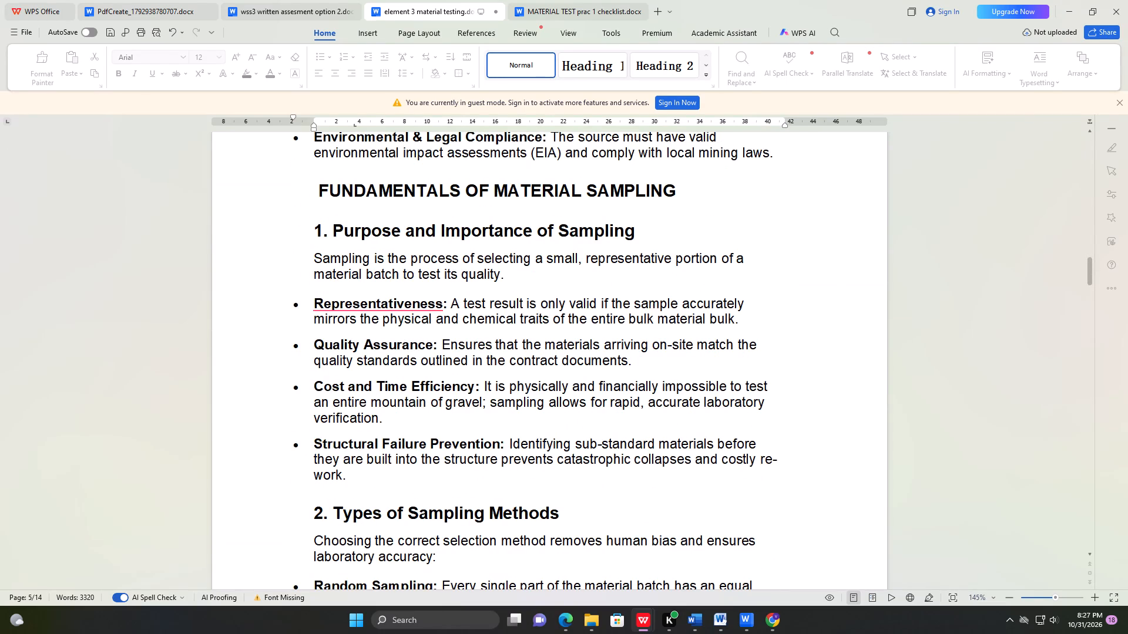
click(365, 309)
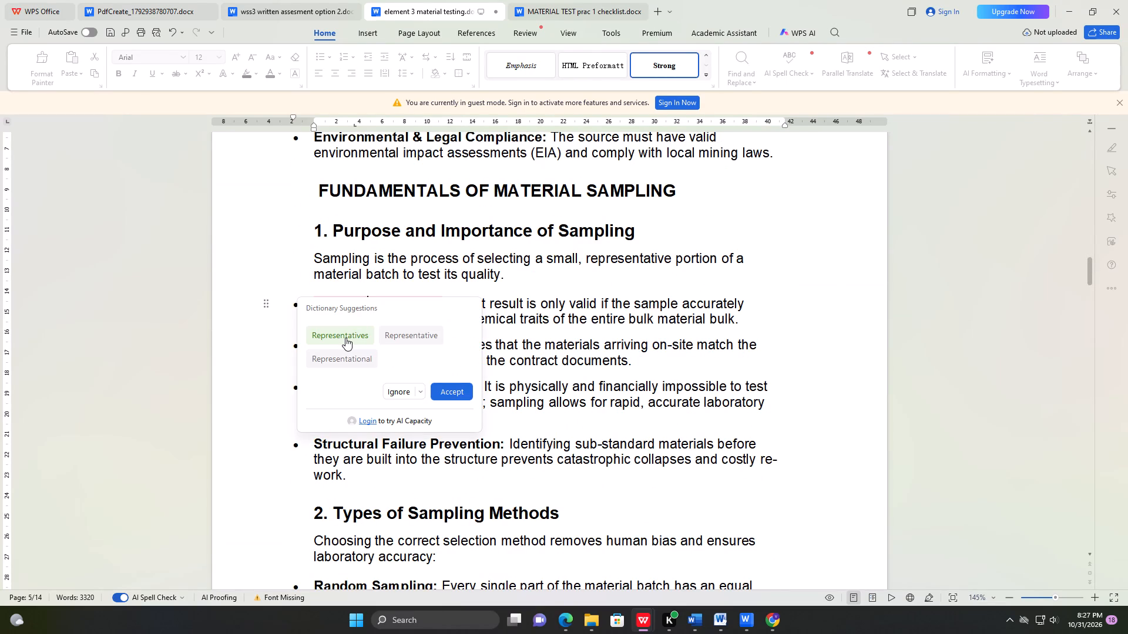
click(533, 317)
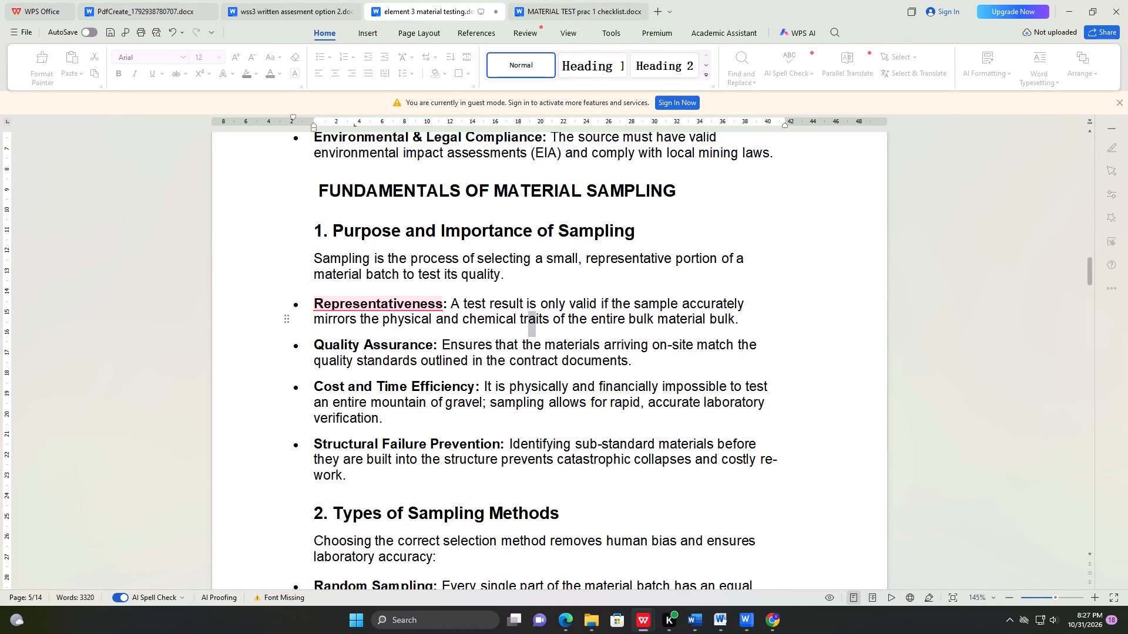
click(349, 307)
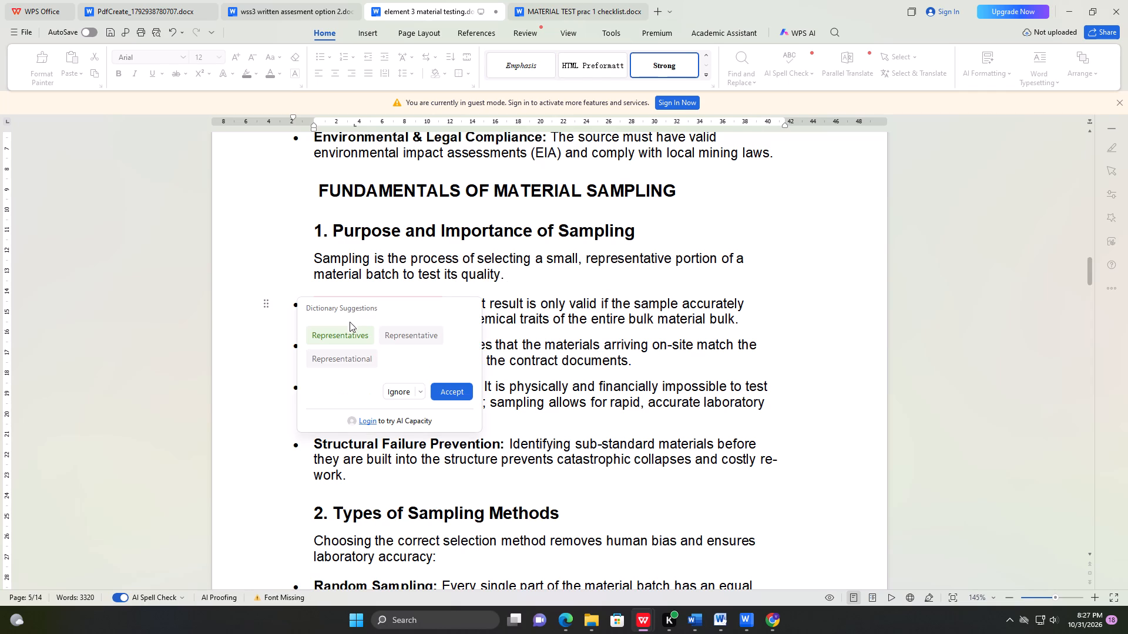
click(343, 336)
click(451, 393)
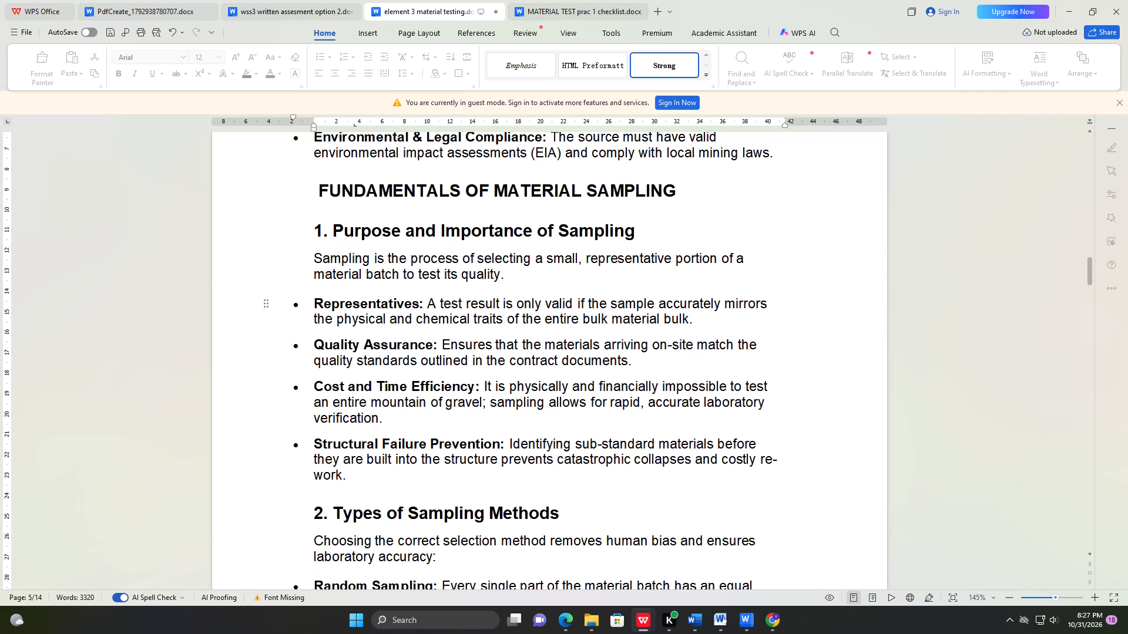
Review the sampling notes for remaining flagged words and check the spelling suggestions for "Splitters" in the Sample Splitters bullet.
scroll(444, 384, down, 1)
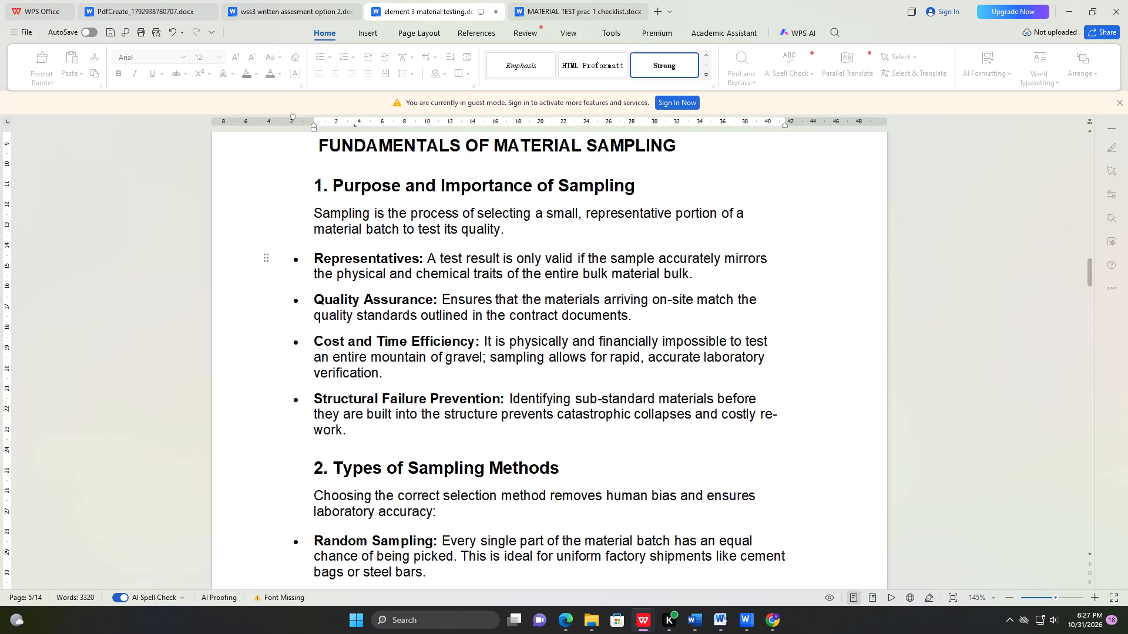
scroll(444, 384, down, 2)
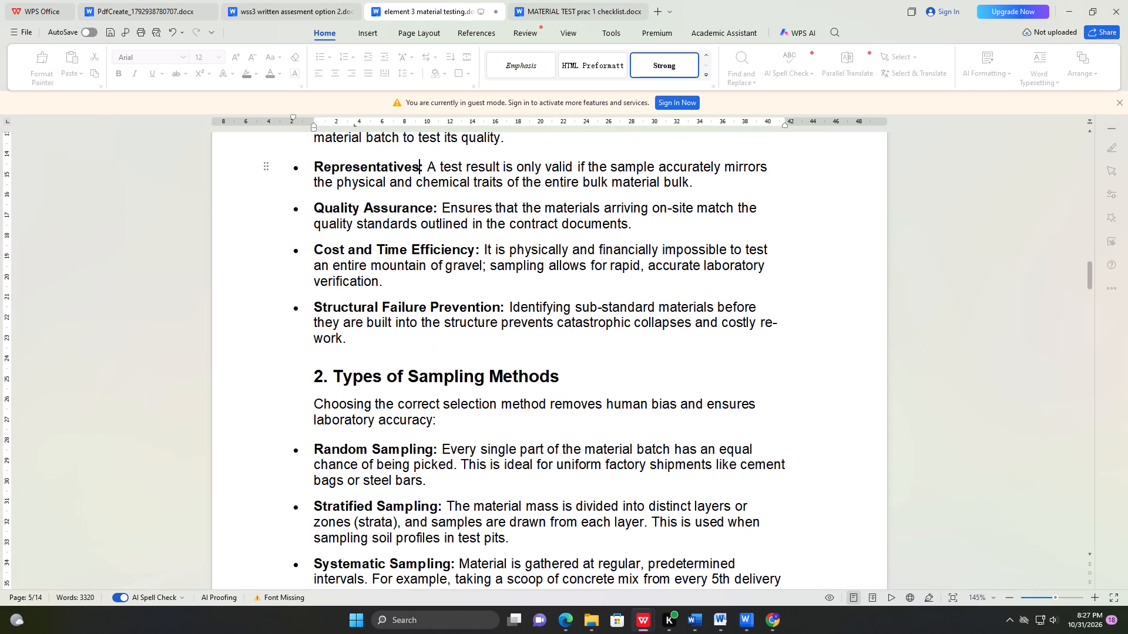
scroll(444, 384, up, 2)
scroll(444, 384, down, 2)
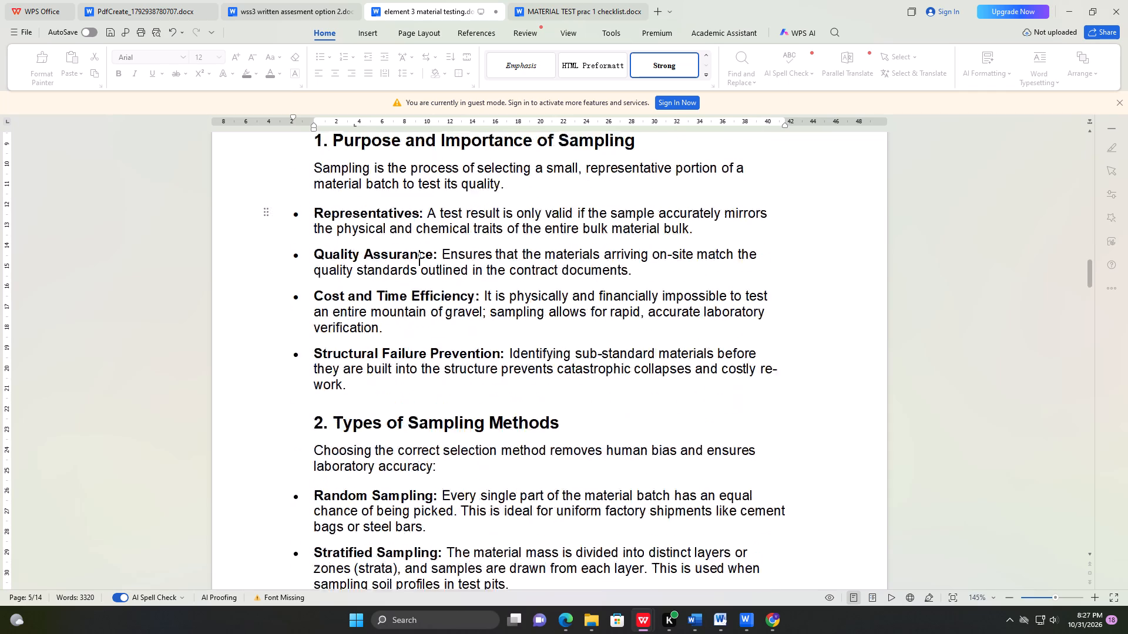
scroll(444, 384, down, 10)
scroll(444, 387, down, 13)
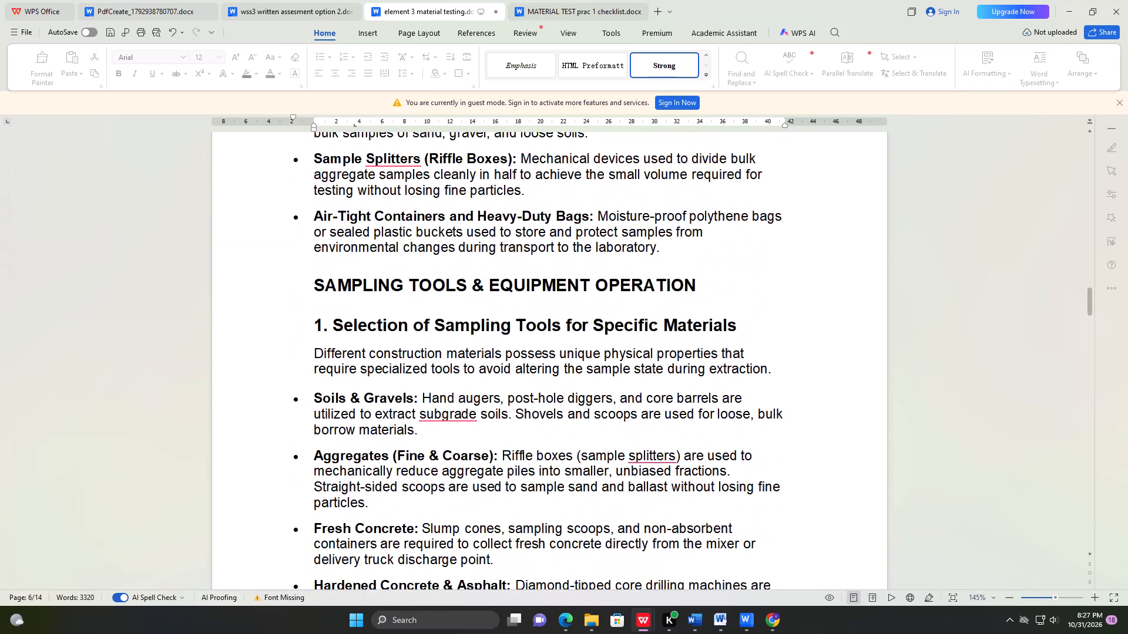
scroll(401, 315, up, 3)
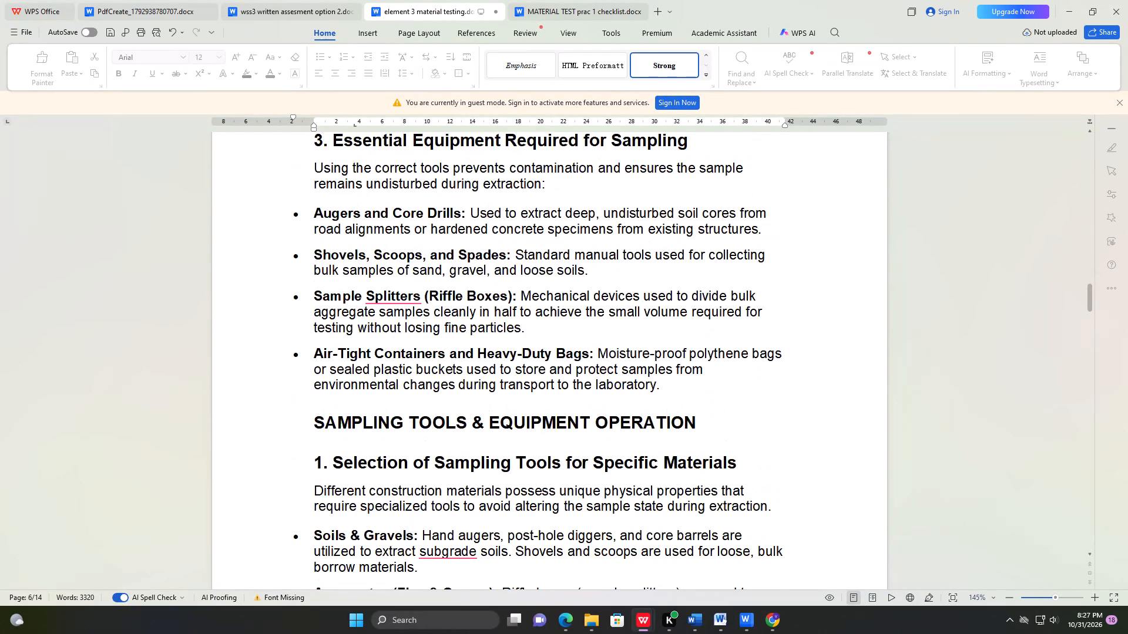
click(397, 299)
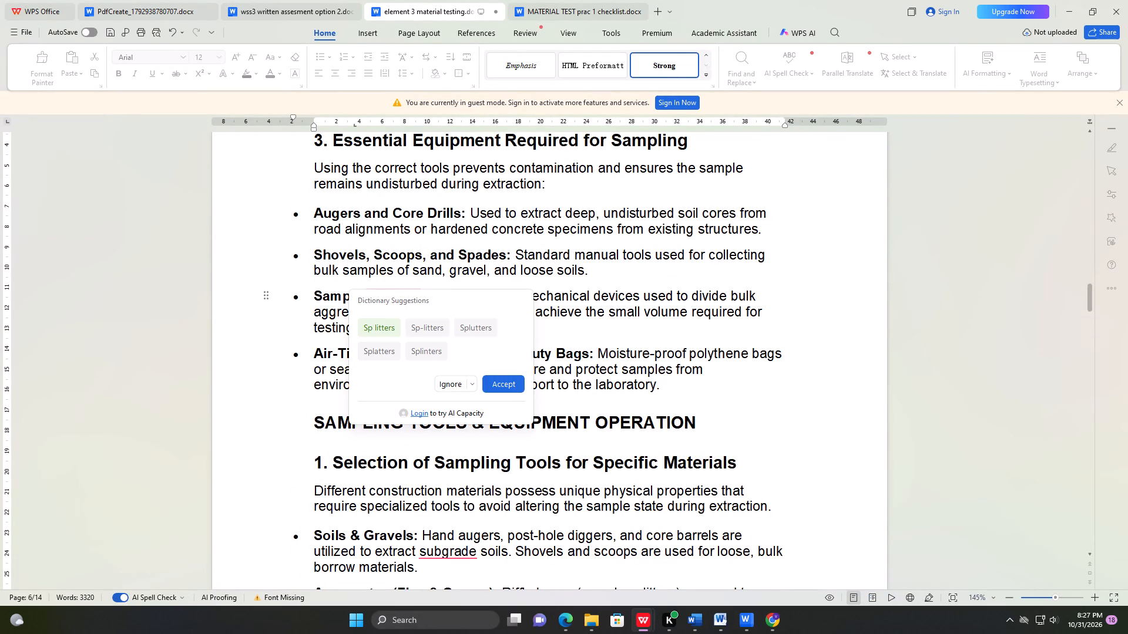
click(448, 282)
Review the notes from the sampling tools through the laboratory tests, checking the spelling suggestions for "formwork" under Concrete Slump Test.
scroll(454, 343, down, 1)
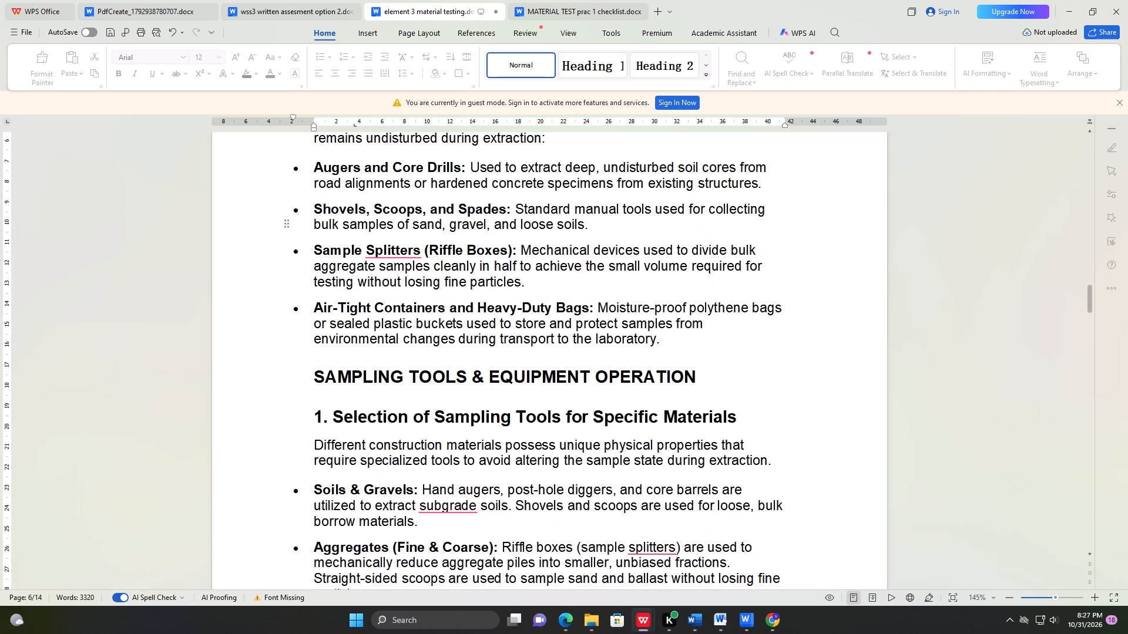
scroll(454, 343, down, 15)
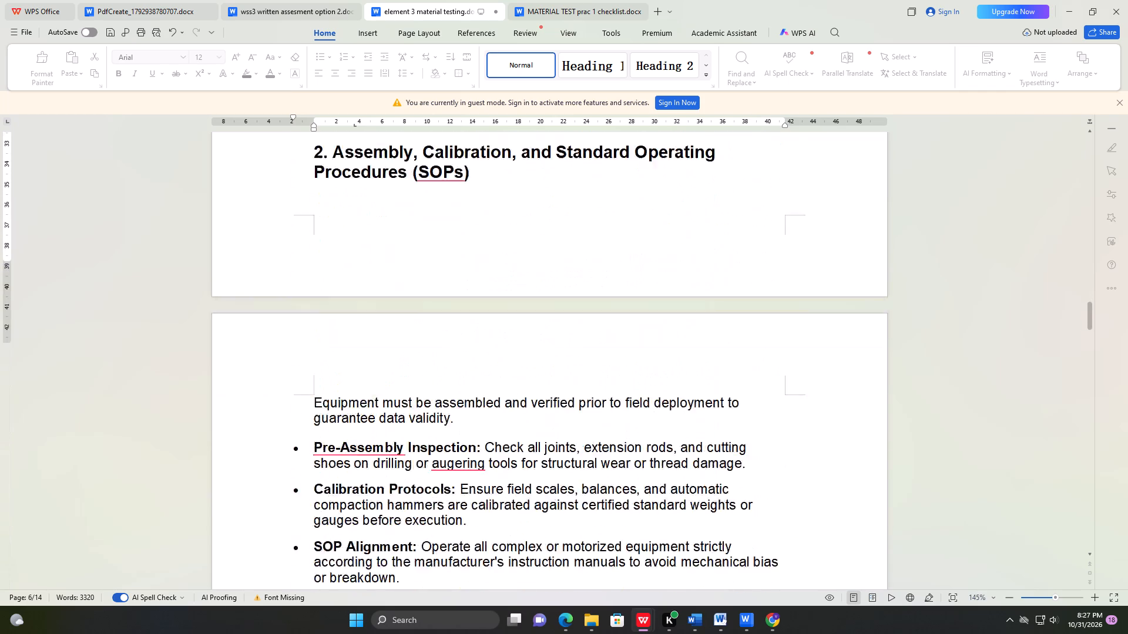
scroll(454, 345, down, 20)
scroll(454, 345, down, 9)
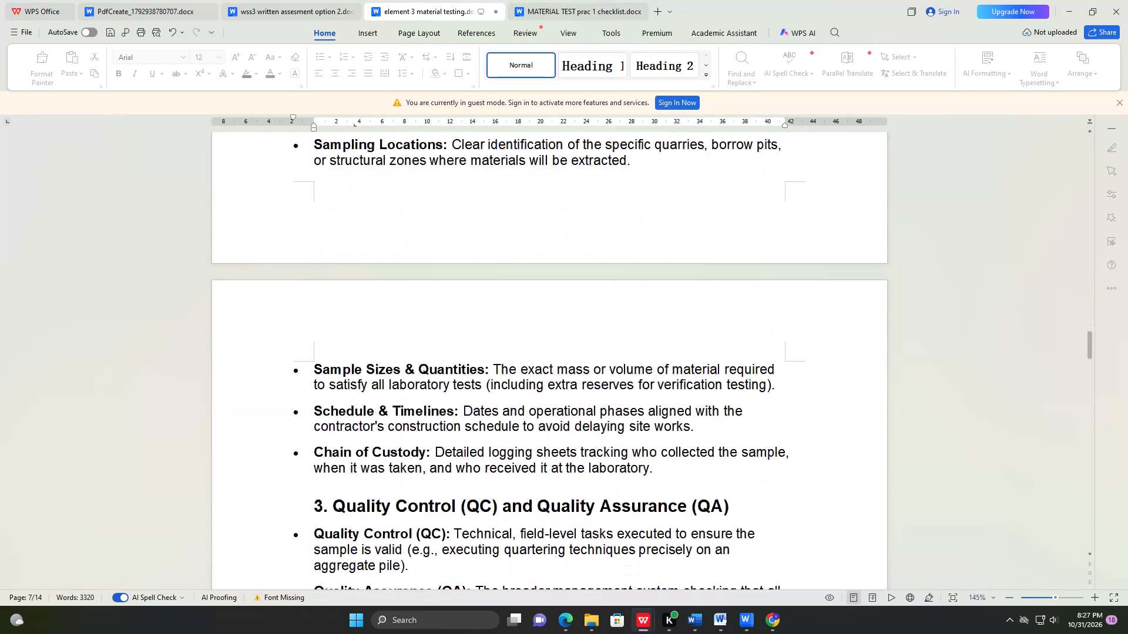
scroll(454, 353, down, 20)
scroll(454, 353, down, 9)
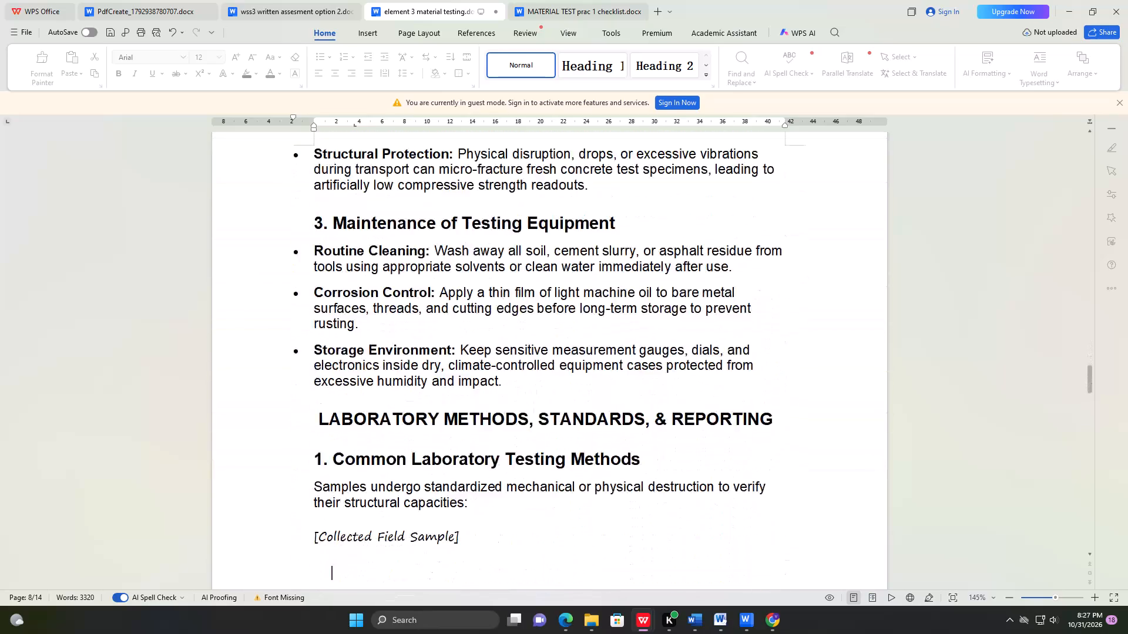
scroll(454, 353, down, 20)
scroll(454, 353, down, 9)
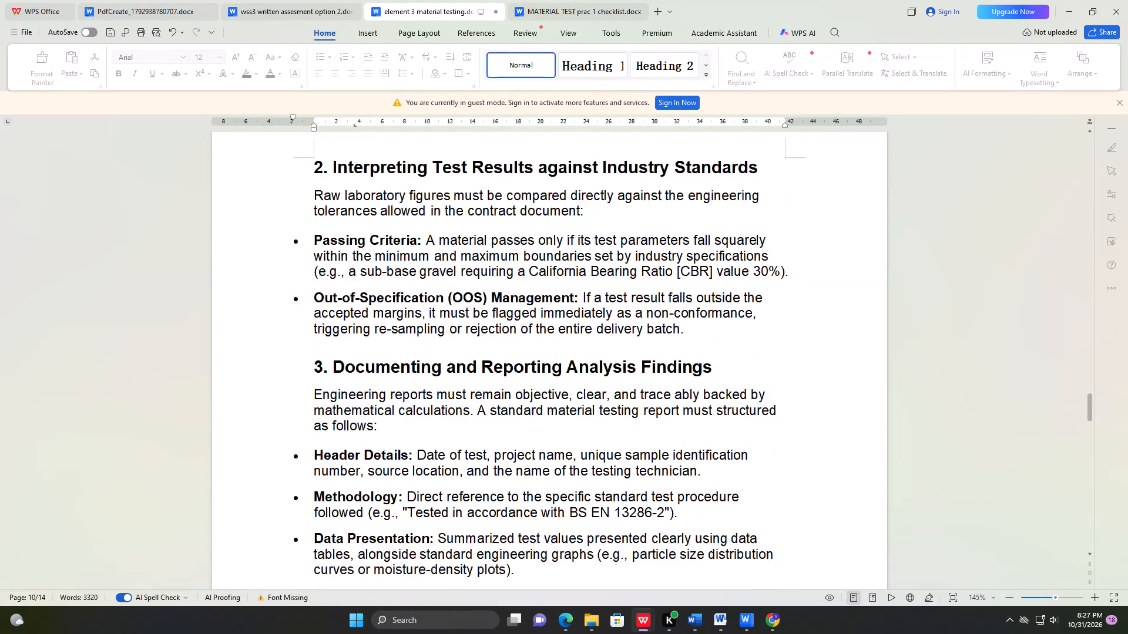
scroll(453, 362, down, 20)
scroll(453, 362, down, 8)
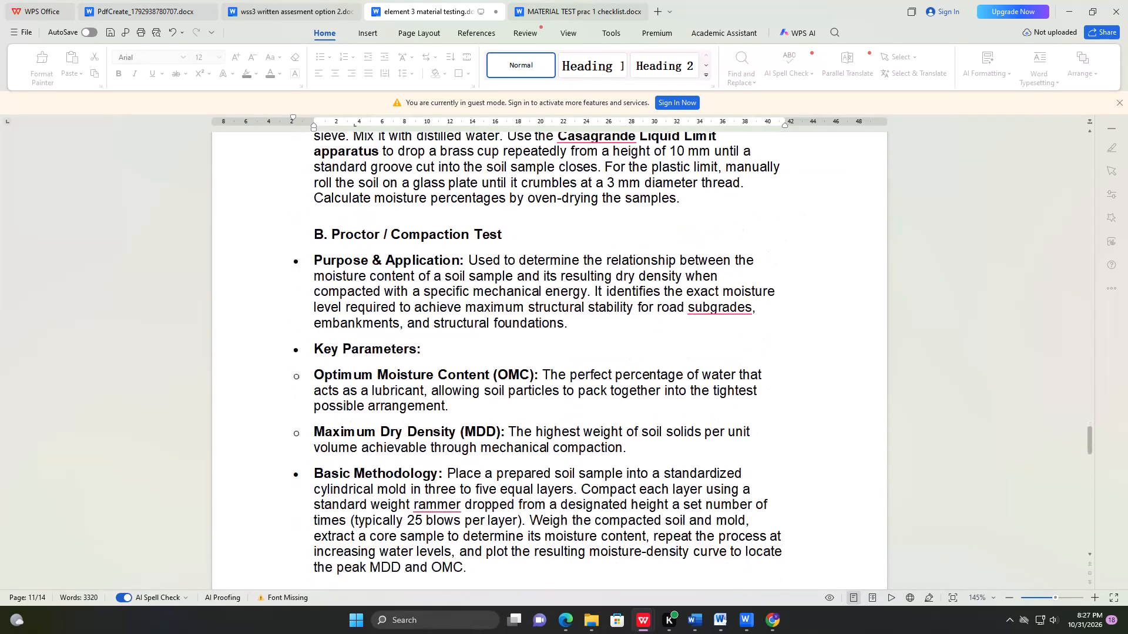
scroll(452, 363, down, 10)
scroll(452, 362, up, 4)
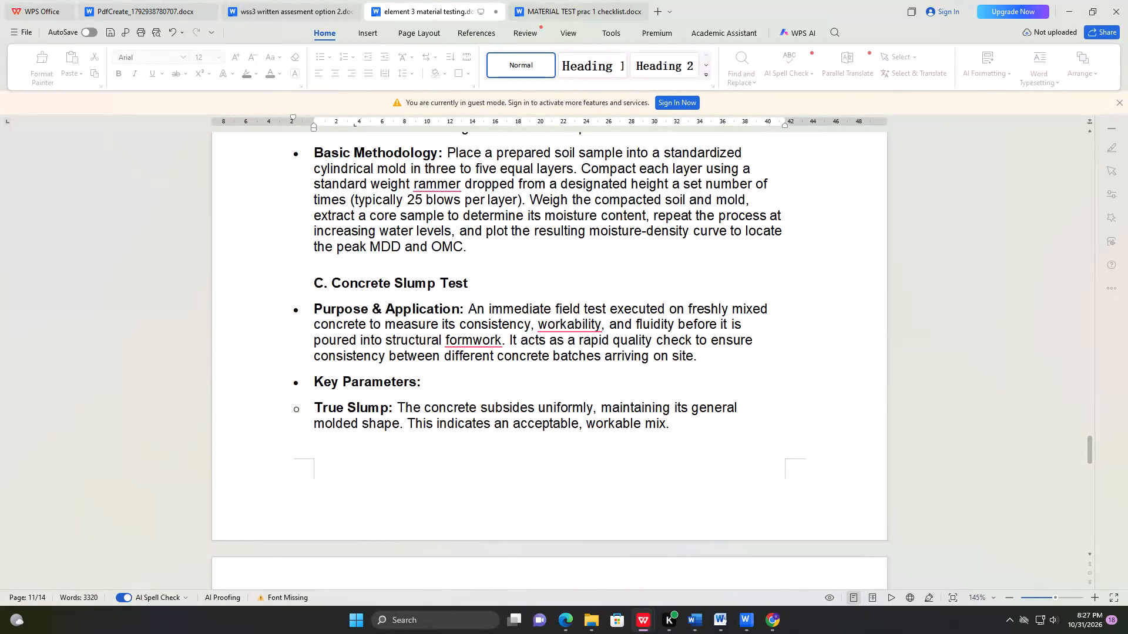
click(479, 345)
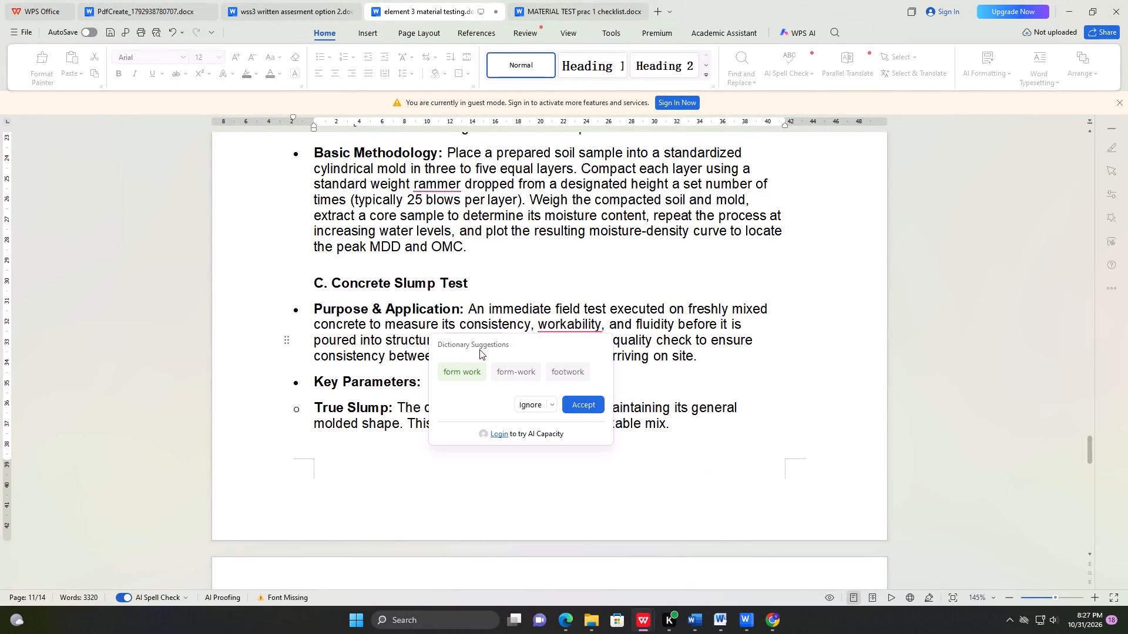
click(481, 312)
scroll(505, 333, up, 5)
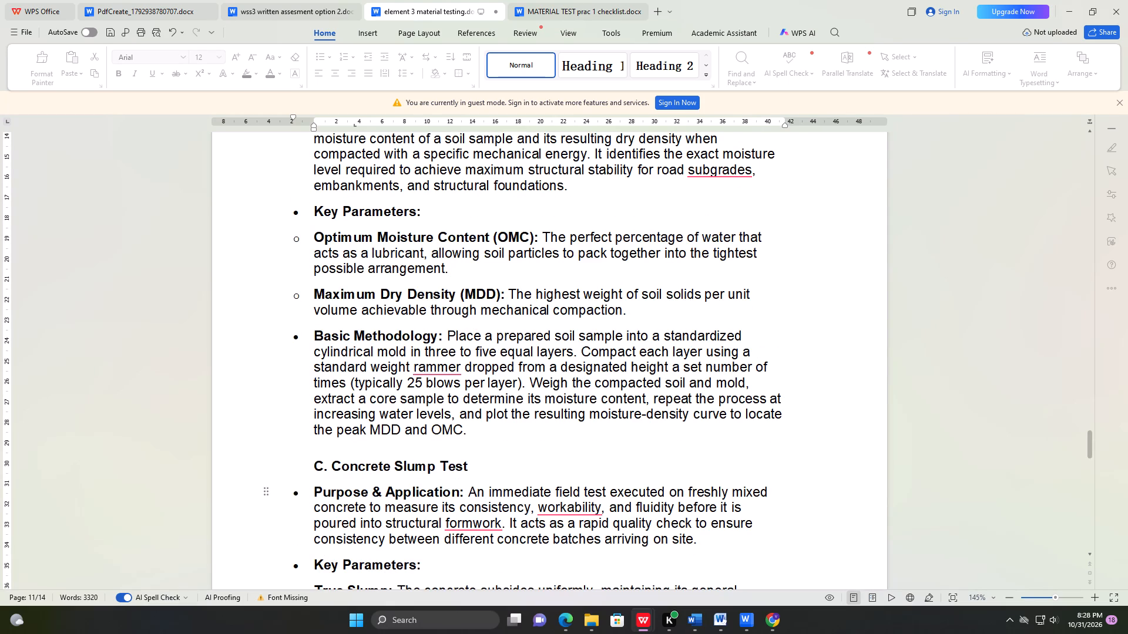
scroll(504, 337, up, 4)
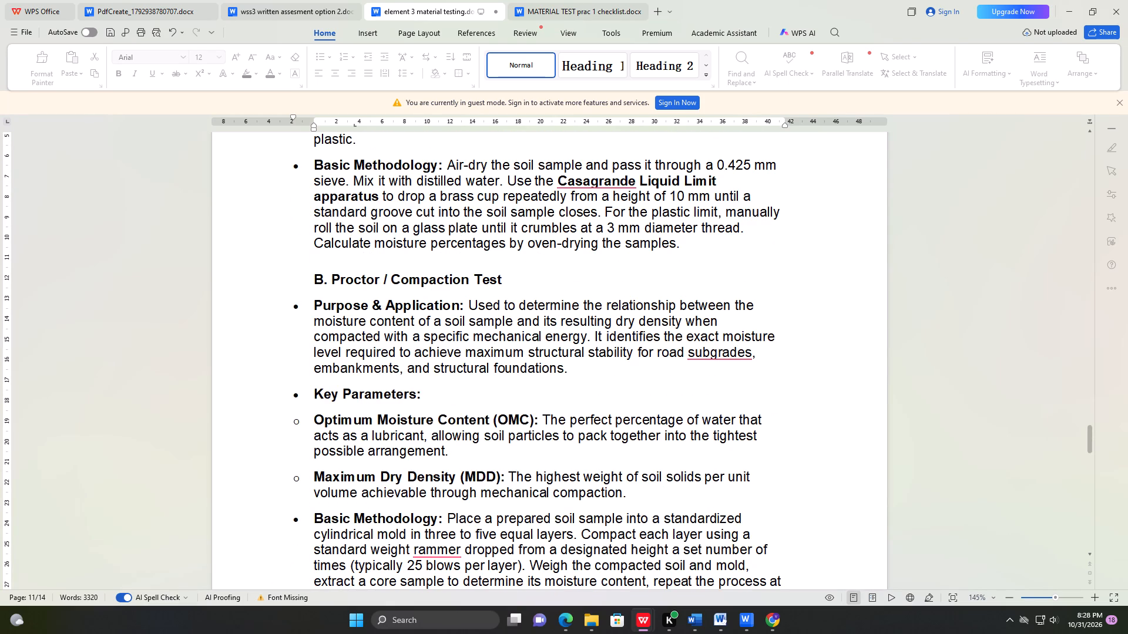
Save the corrected "element 3 material testing" document.
click(13, 37)
click(52, 114)
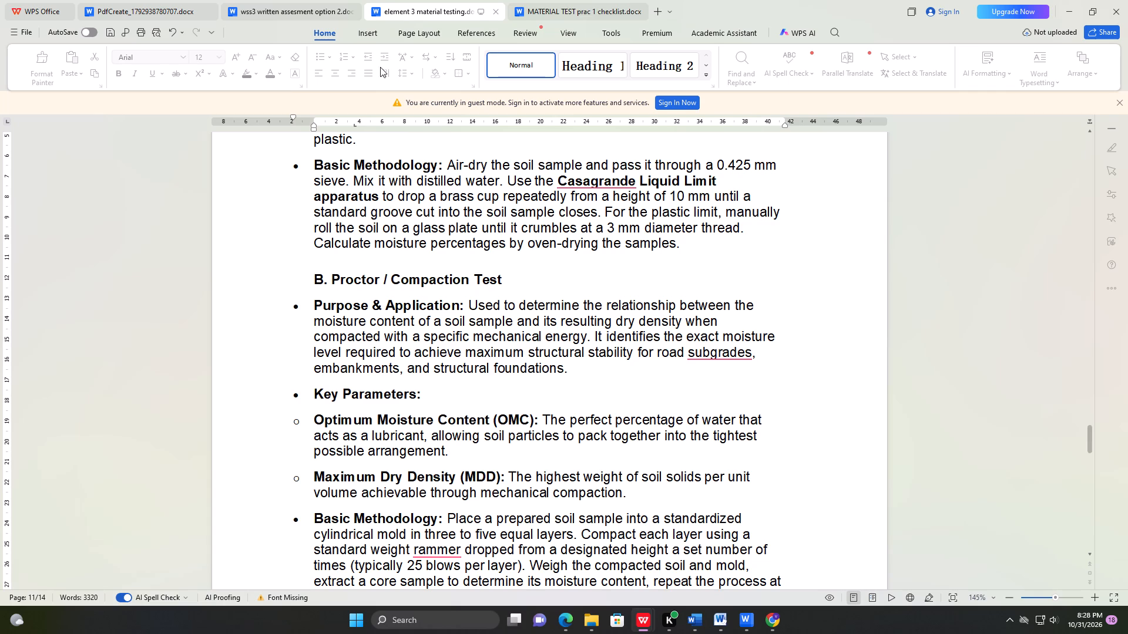
Switch to the open document PdfCreate_1792938780707.docx.
click(162, 12)
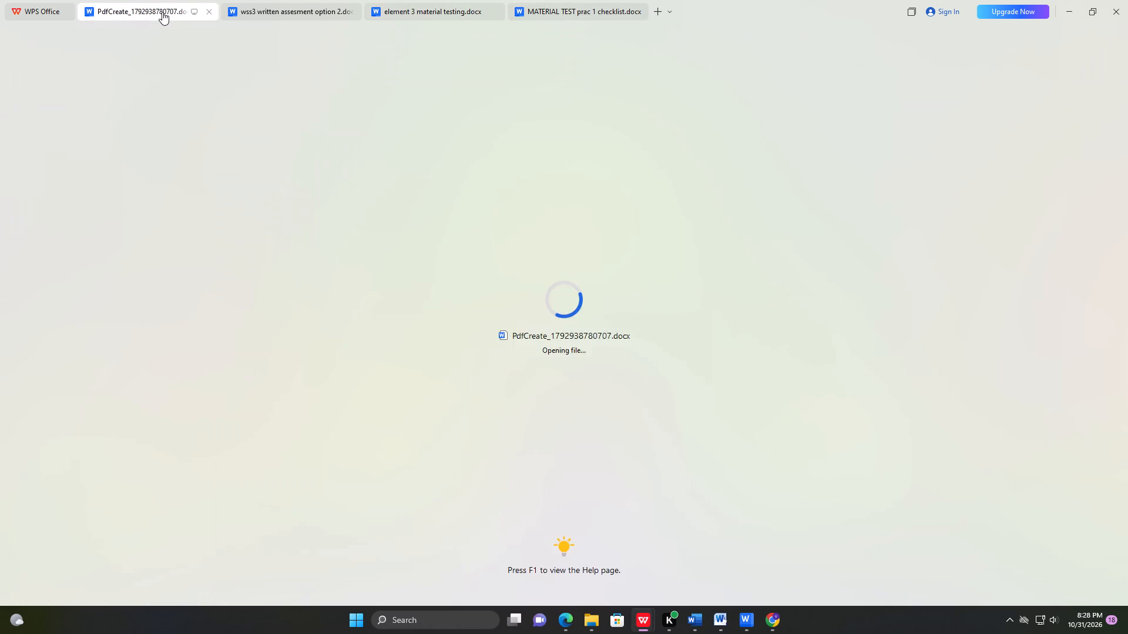